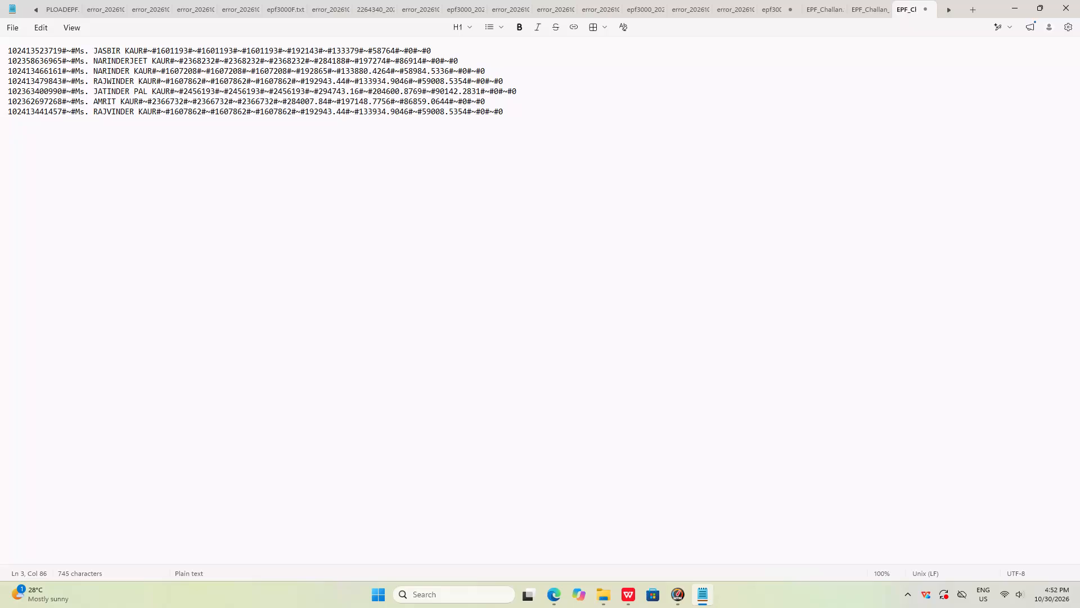
Remove the decimals from the fifth amount in the third record, making it 133880.
key("BackSpace")
key("BackSpace")
key("BackSpace")
key("BackSpace")
key("BackSpace")
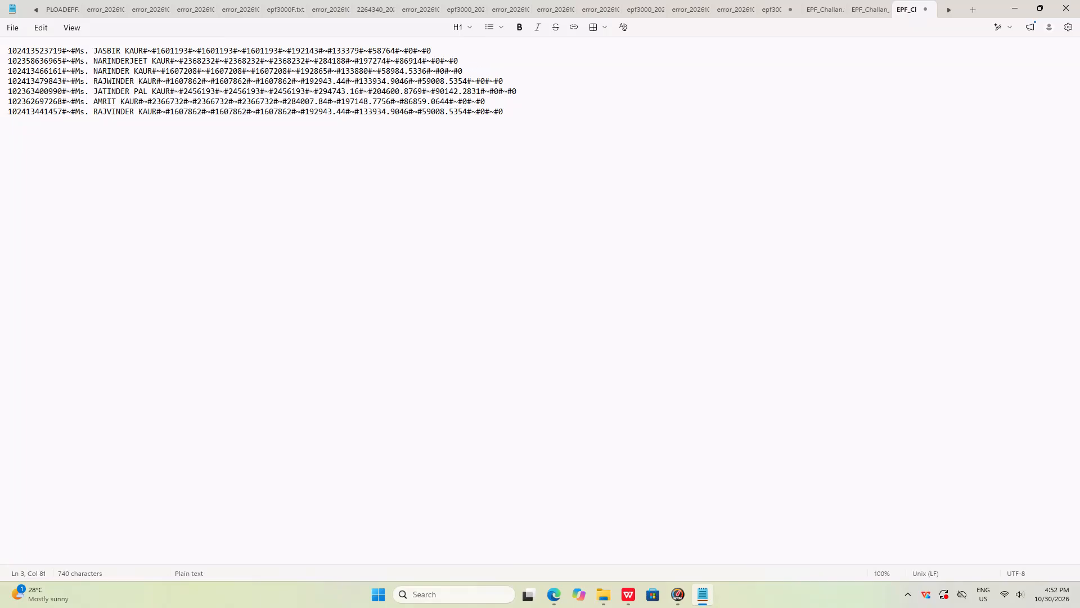
Round the sixth amount in the third record to the whole number 58985.
left_click(426, 71)
key("BackSpace")
key("BackSpace")
key("BackSpace")
key("BackSpace")
key("BackSpace")
key("BackSpace")
key("5")
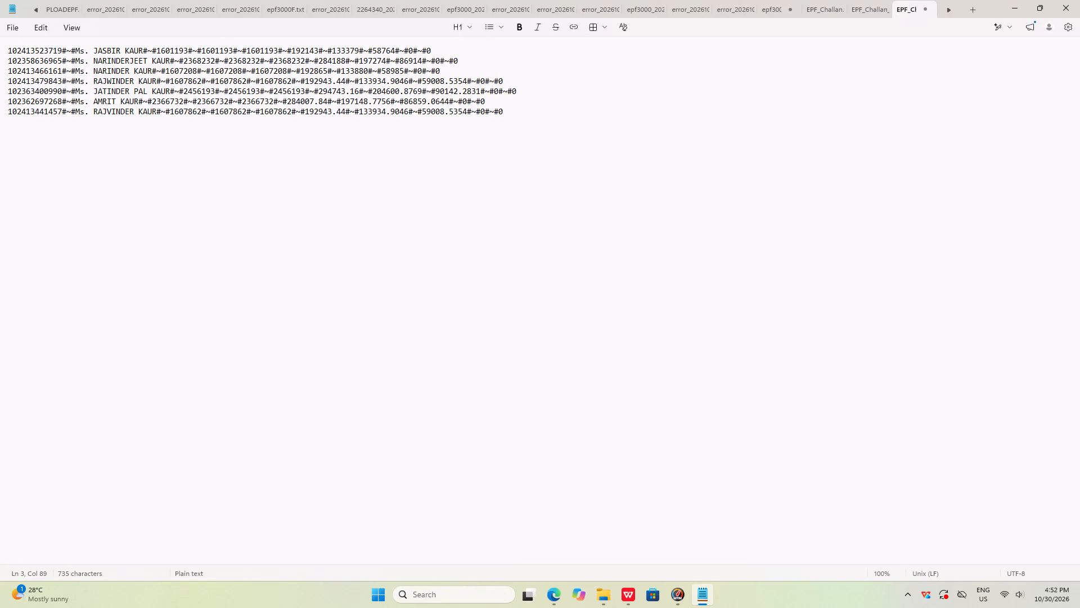
Remove the decimals from the fourth amount in the fourth record, making it 192943.
left_click(382, 150)
left_click(345, 79)
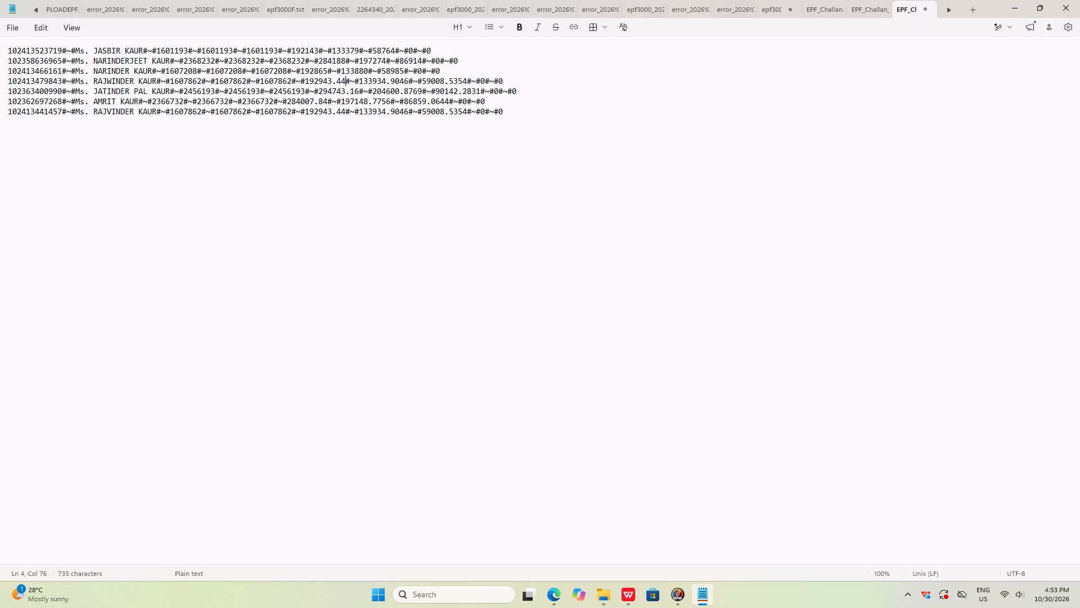
key("BackSpace")
key("BackSpace")
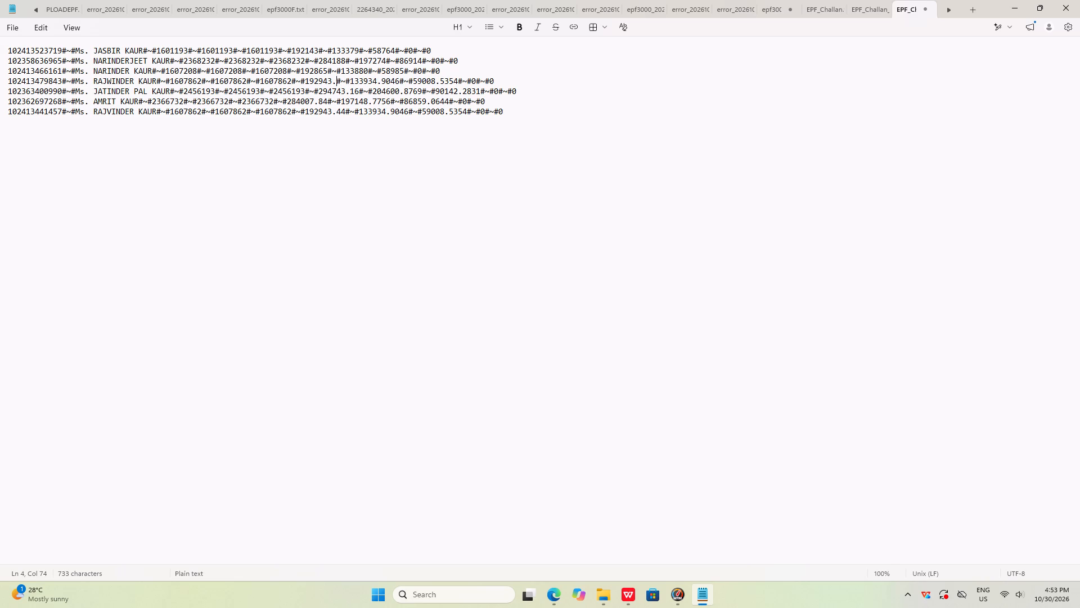
key("BackSpace")
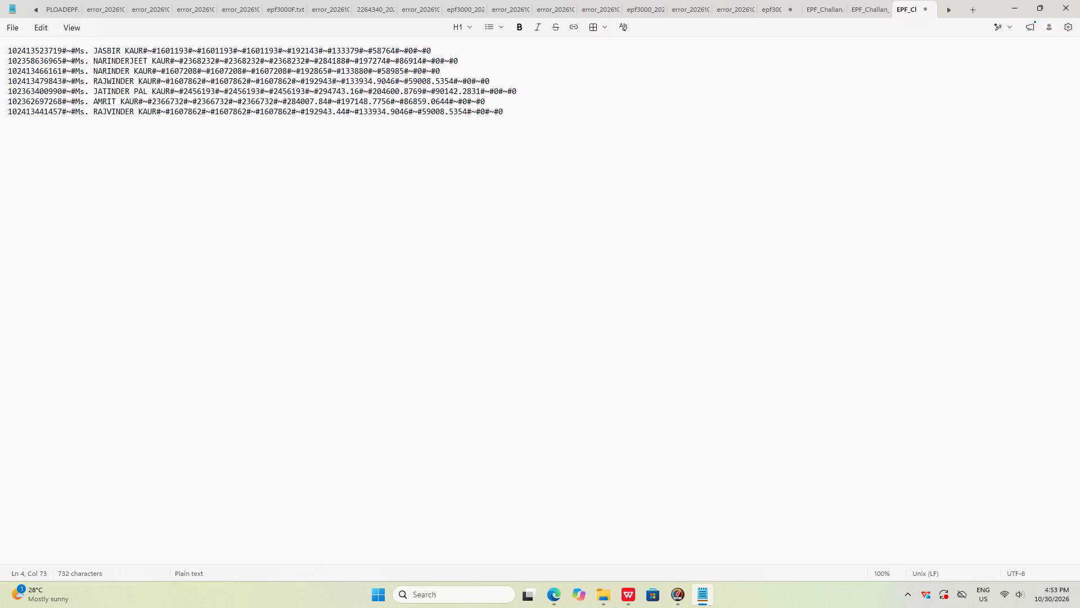
Round the fifth amount in the fourth record to the whole number 133935.
left_click(394, 81)
key("BackSpace")
key("BackSpace")
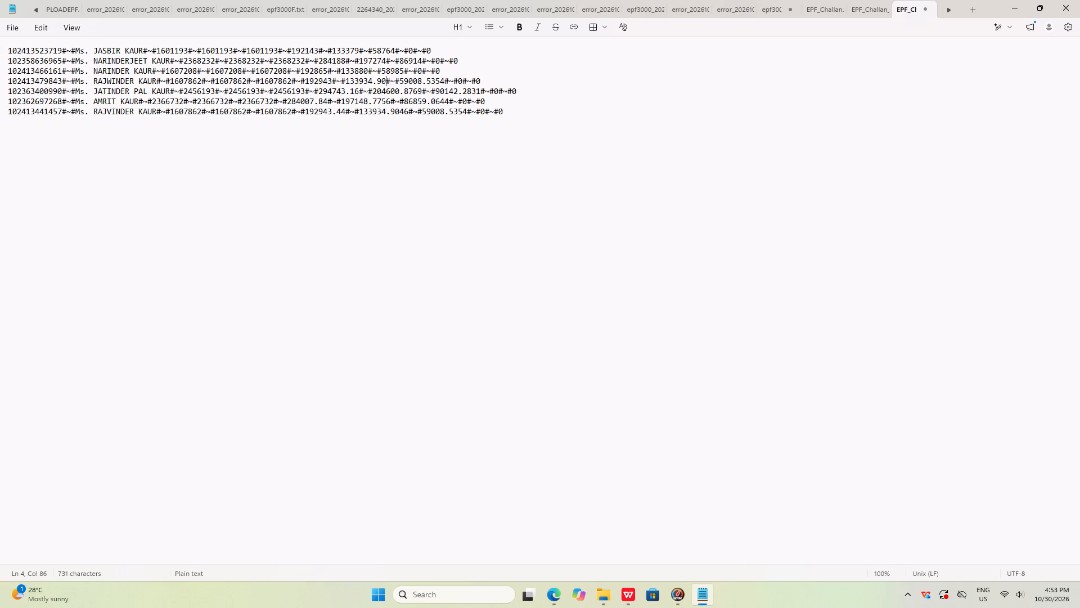
key("BackSpace")
key("BackSpace")
key("BackSpace")
key("BackSpace")
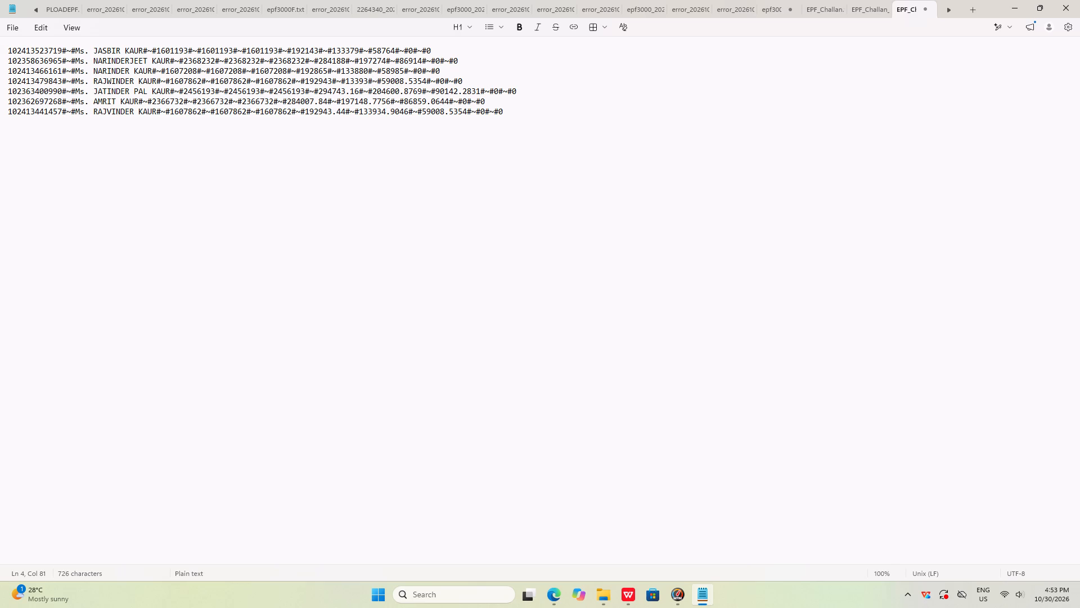
key("5")
Round the sixth amount in the fourth record to the whole number 59009.
left_click(430, 81)
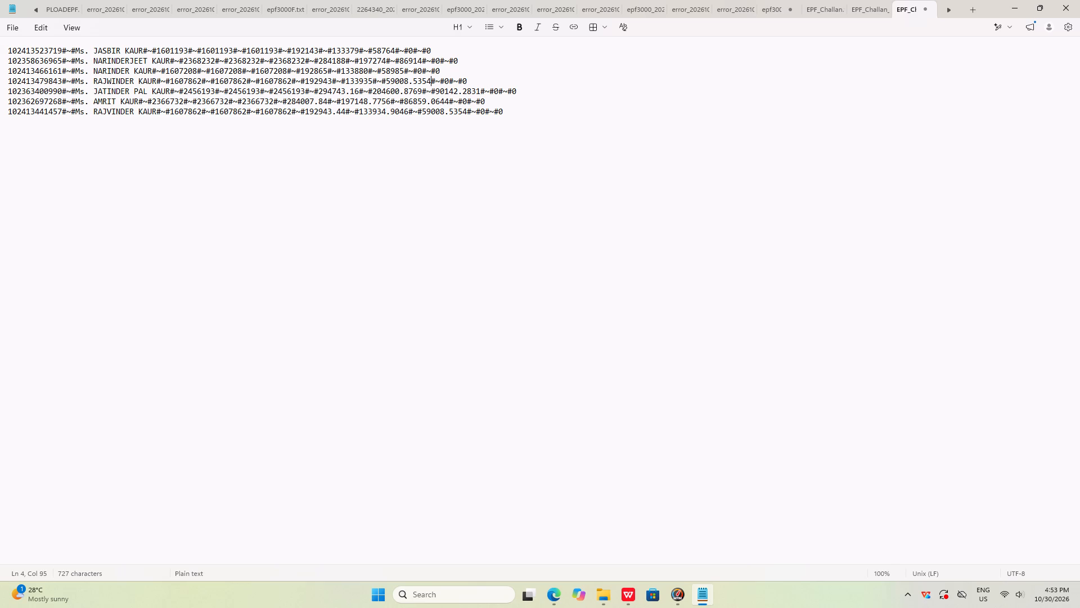
key("BackSpace")
key("BackSpace")
key("BackSpace")
key("BackSpace")
key("BackSpace")
key("BackSpace")
key("9")
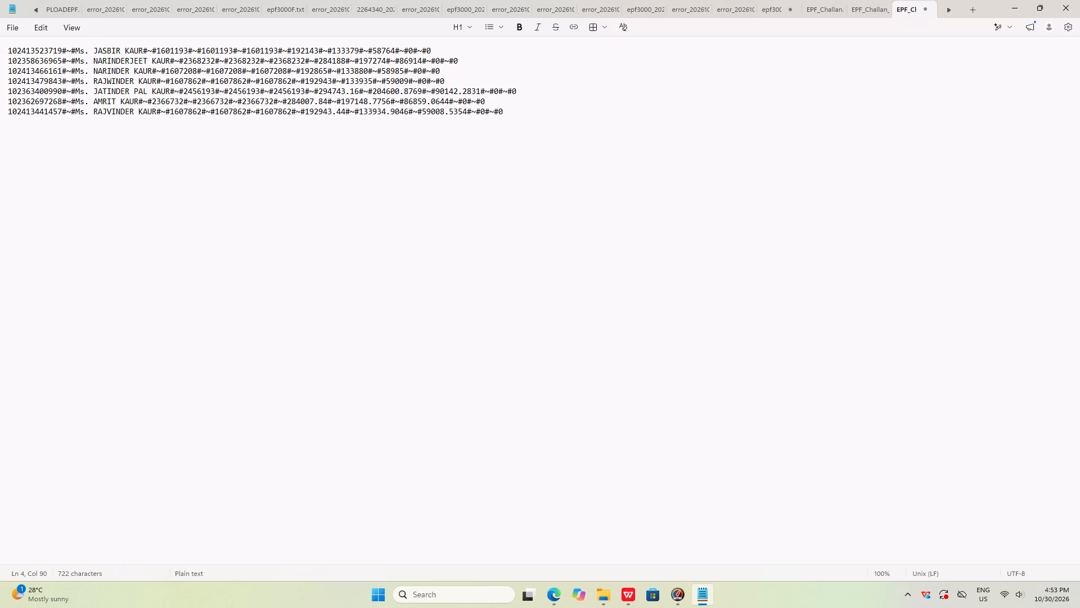
Remove the decimals from the fourth amount in the fifth record, making it 294743.
left_click(429, 141)
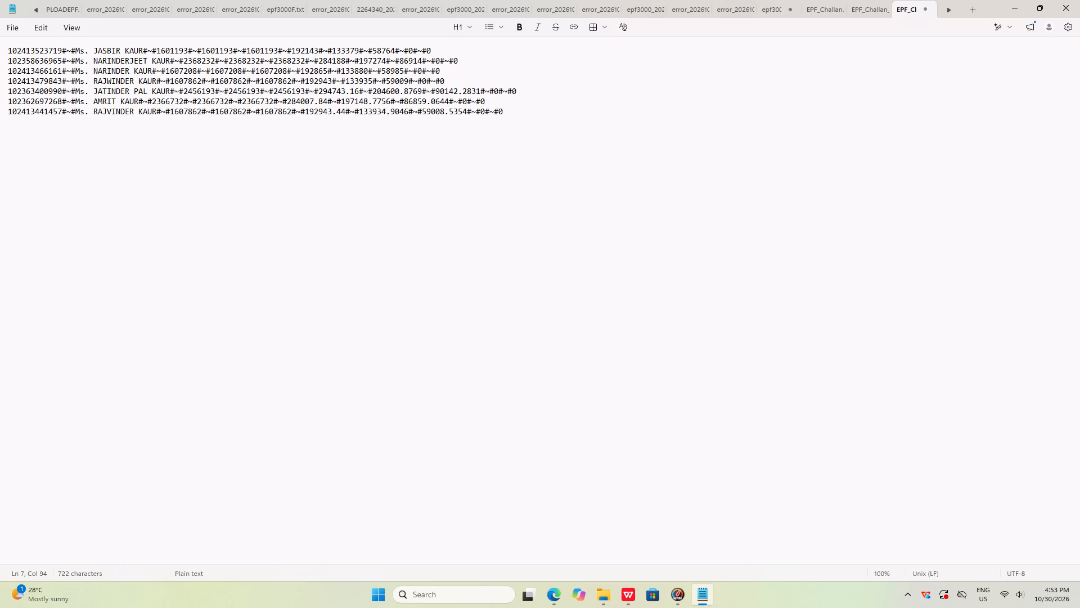
left_click(359, 92)
key("BackSpace")
key("BackSpace")
key("BackSpace")
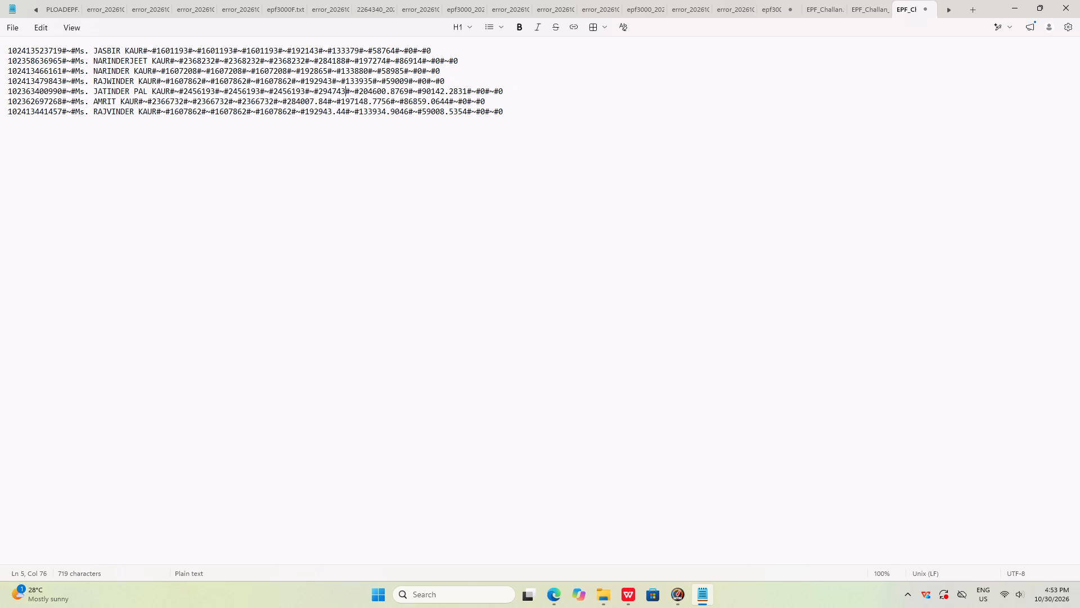
Round the fifth amount in the fifth record to the whole number 204601.
left_click(406, 93)
key("Right")
key("BackSpace")
key("BackSpace")
key("BackSpace")
key("BackSpace")
key("BackSpace")
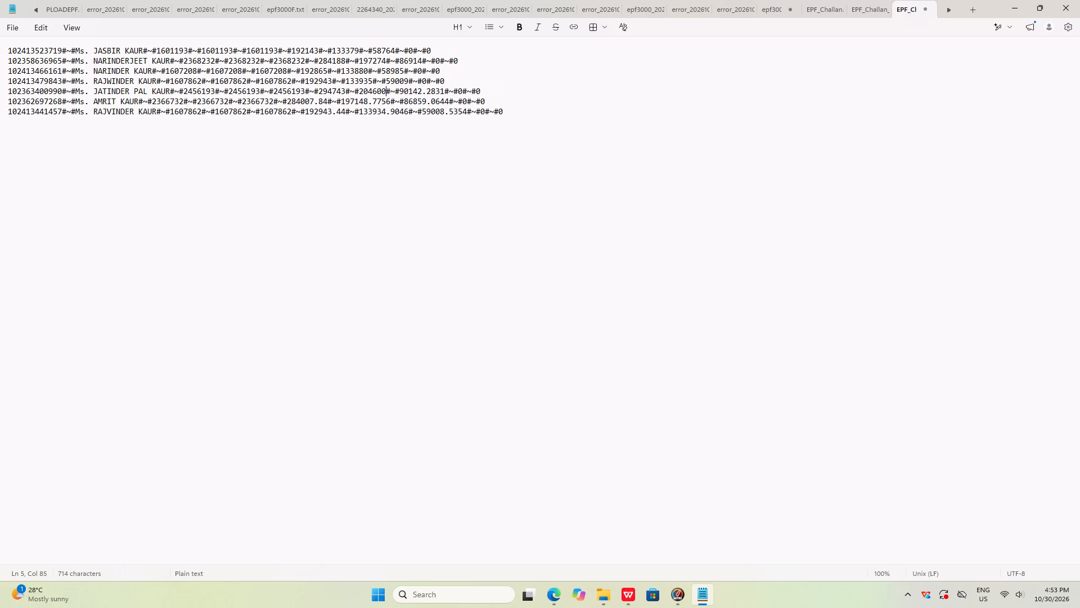
key("1")
key("BackSpace")
key("BackSpace")
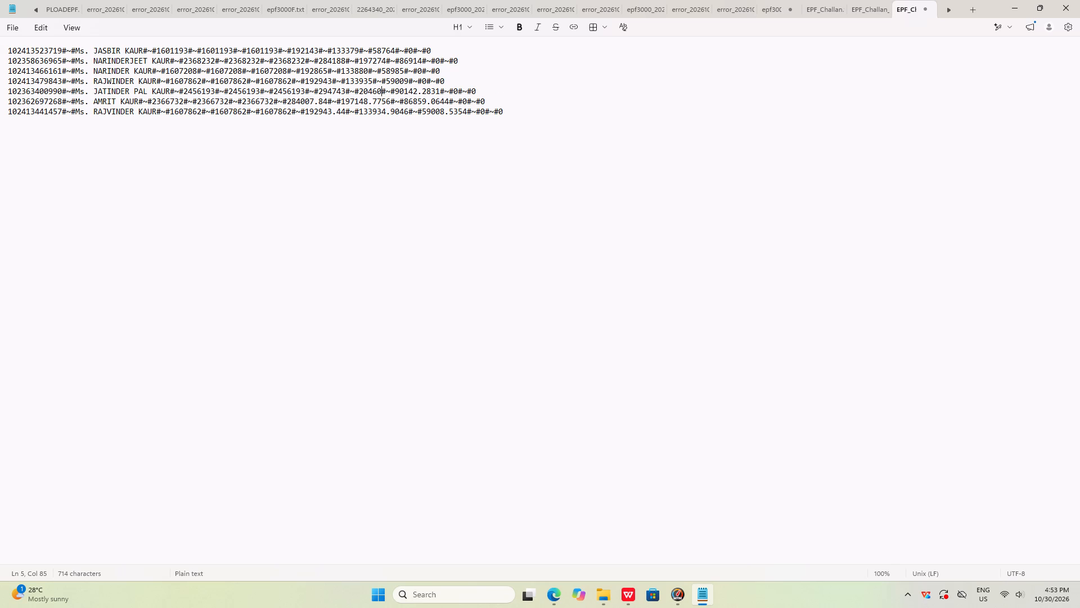
key("1")
Remove the decimals from the sixth amount in the fifth record, making it 90142.
left_click(443, 90)
key("BackSpace")
key("BackSpace")
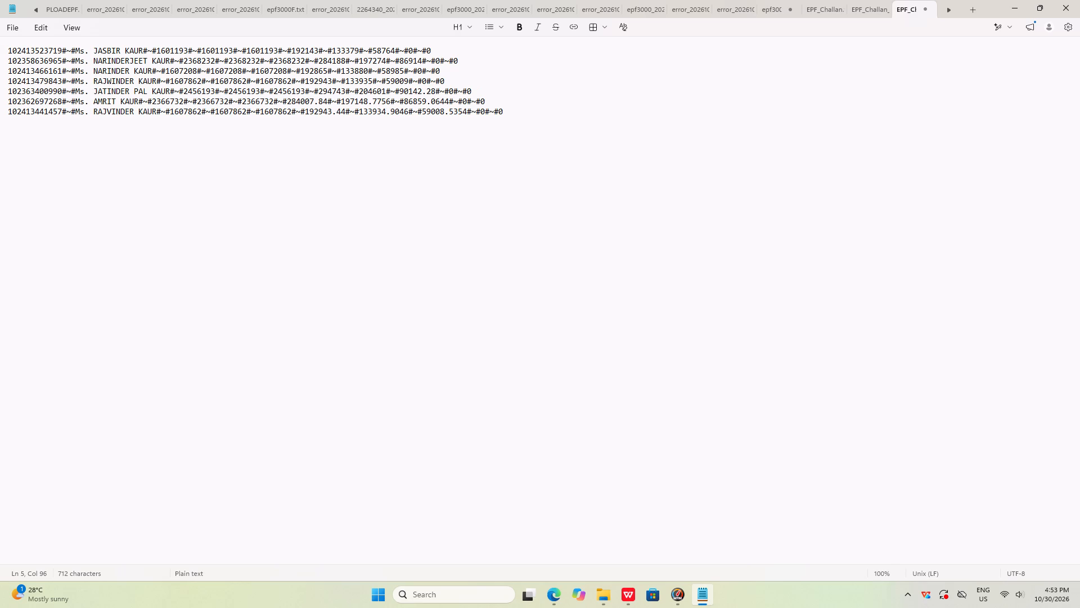
key("BackSpace")
key("BackSpace")
key("BackSpace")
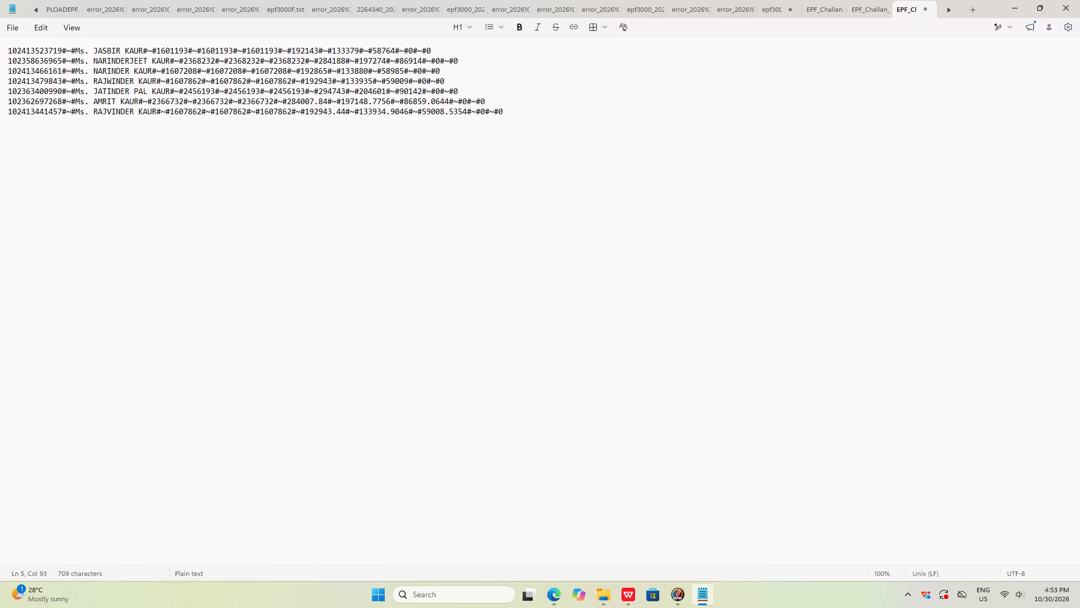
Round the fourth amount in the sixth record to the whole number 284008.
left_click(372, 160)
left_click(326, 100)
key("BackSpace")
key("BackSpace")
key("BackSpace")
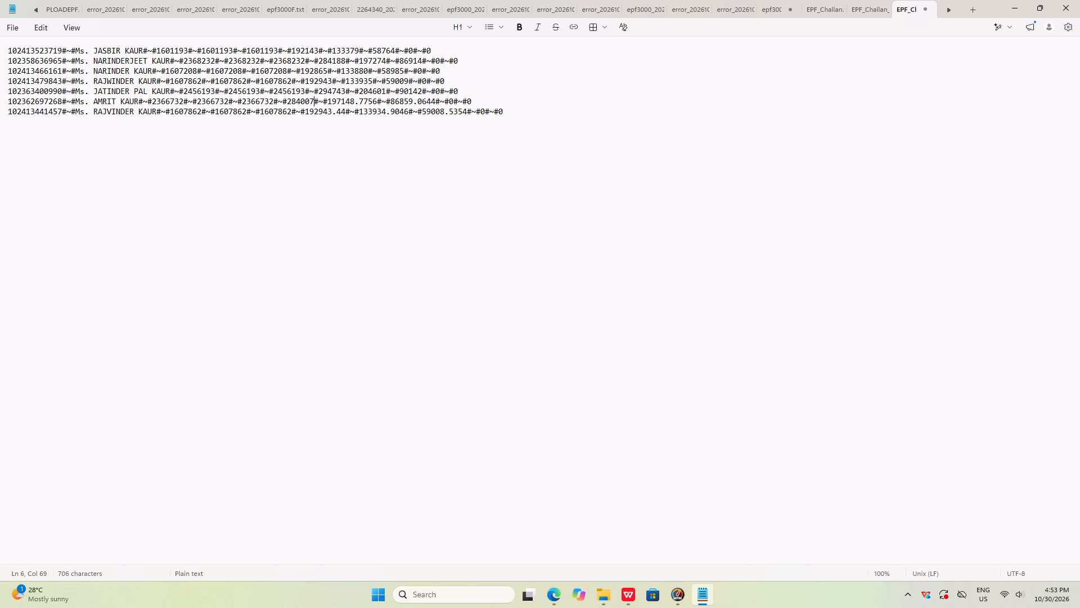
key("BackSpace")
key("8")
Round the fifth amount in the sixth record to the whole number 197149.
left_click(375, 102)
key("BackSpace")
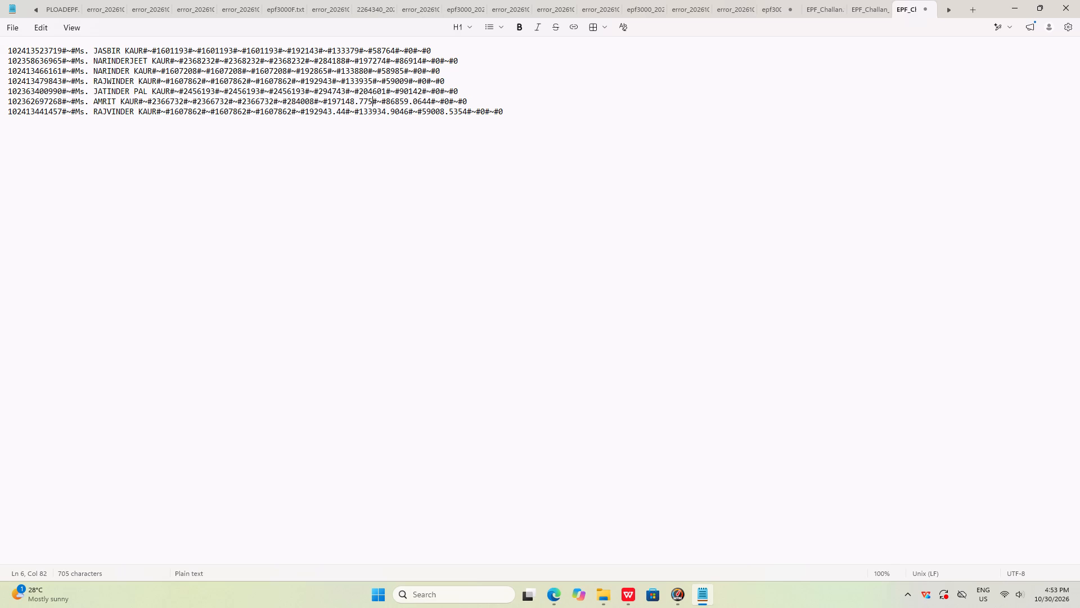
key("BackSpace")
key("BackSpace")
key("BackSpace")
key("BackSpace")
key("BackSpace")
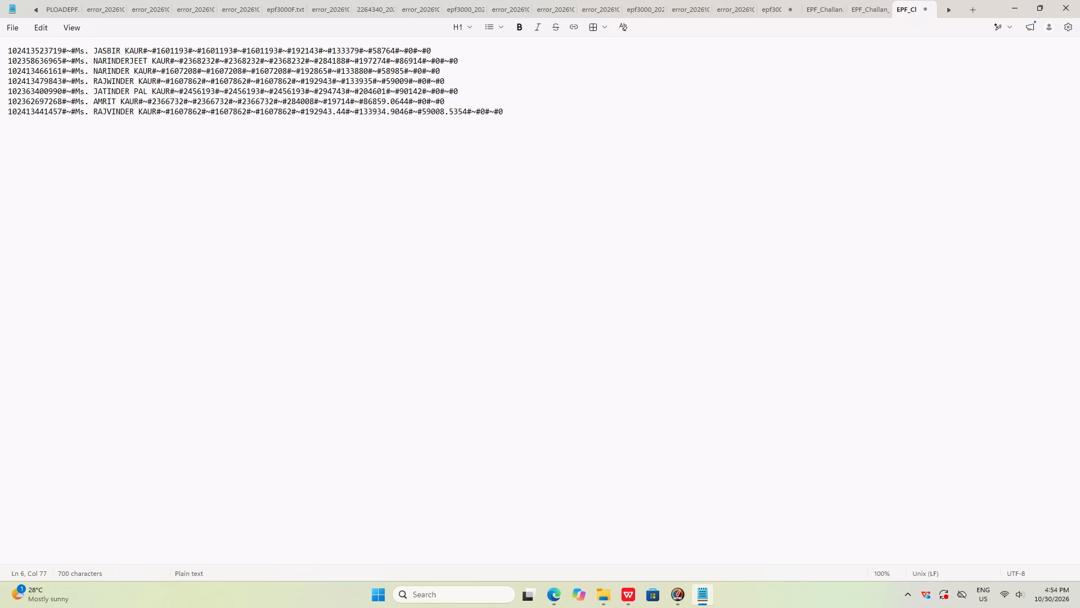
key("9")
Remove the decimals from the sixth amount in the sixth record, making it 86859.
key("Right")
key("Right")
key("Right")
key("Right")
key("Right")
key("Right")
key("Right")
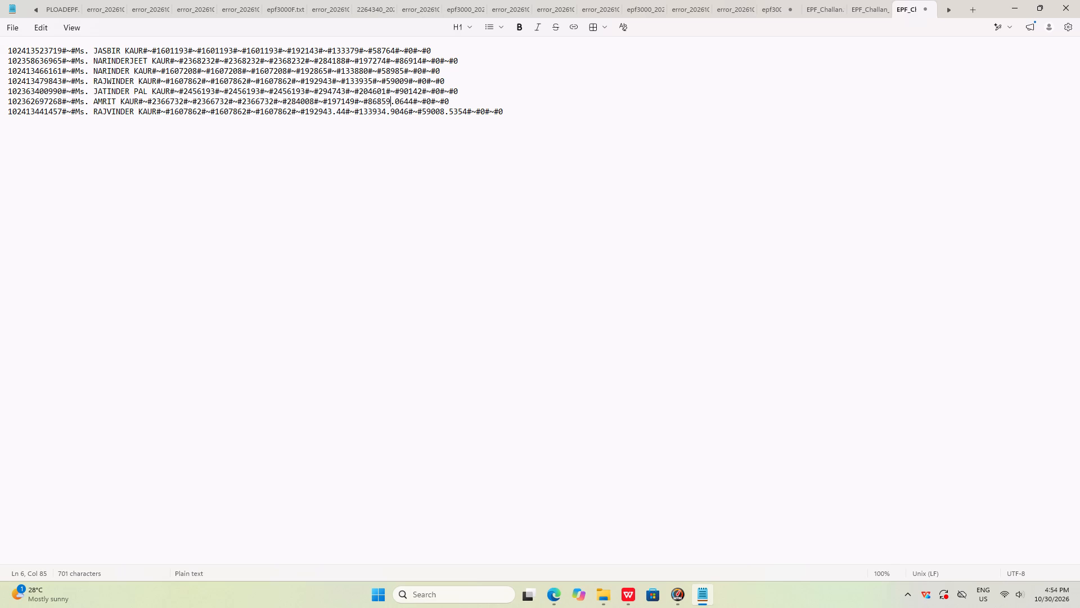
key("Right")
key("Right")
key("Right")
key("Right")
key("Right")
key("Right")
key("BackSpace")
key("BackSpace")
key("BackSpace")
key("BackSpace")
key("BackSpace")
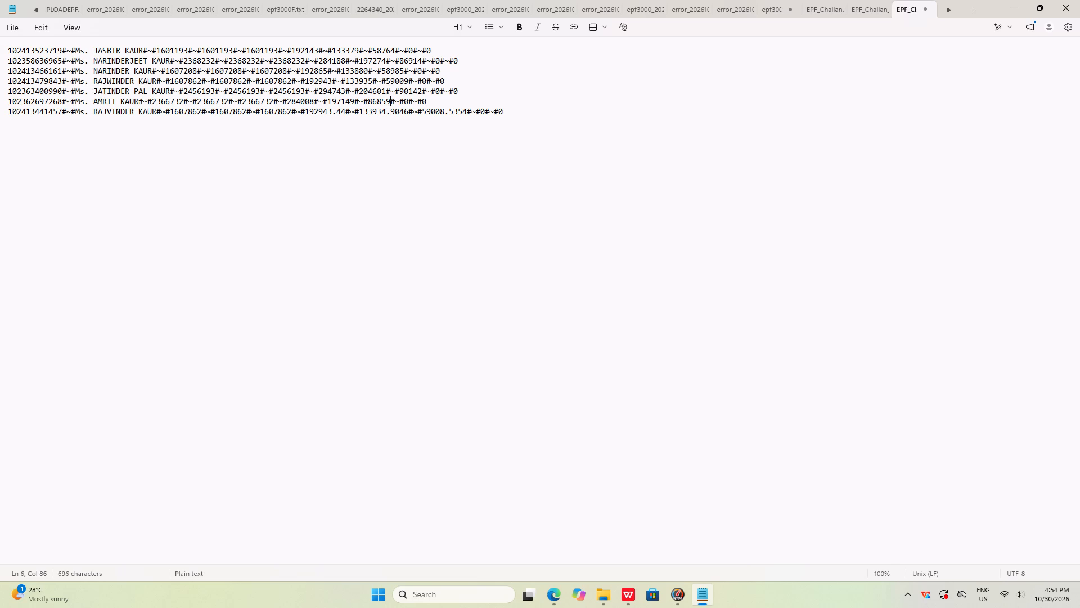
Remove the decimals from the fourth amount in the seventh record, making it 192943.
left_click(345, 168)
left_click(344, 115)
key("BackSpace")
key("BackSpace")
key("BackSpace")
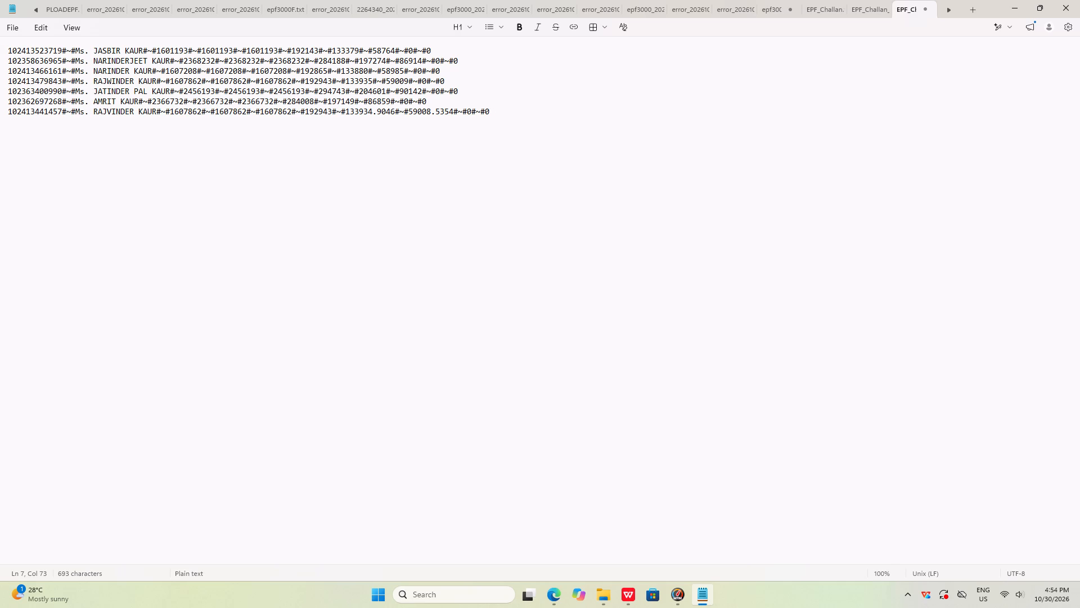
Round the fifth amount in the seventh record to the whole number 133935.
left_click(393, 115)
key("BackSpace")
key("BackSpace")
key("BackSpace")
key("BackSpace")
key("BackSpace")
key("BackSpace")
key("5")
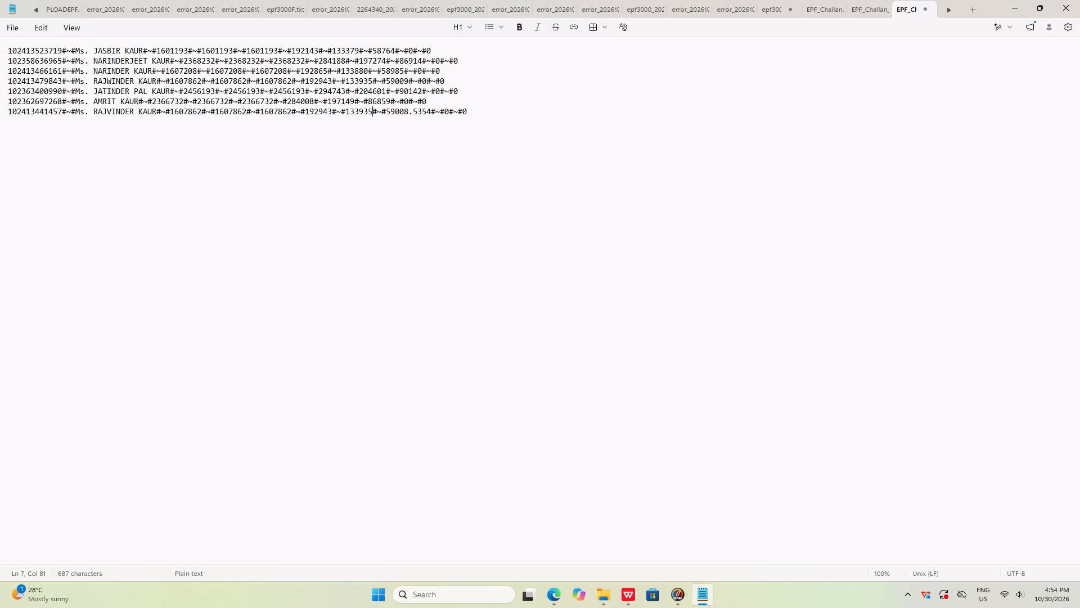
Round the sixth amount in the seventh record to the whole number 59009.
left_click(431, 111)
key("BackSpace")
key("BackSpace")
key("BackSpace")
key("BackSpace")
key("BackSpace")
key("BackSpace")
key("9")
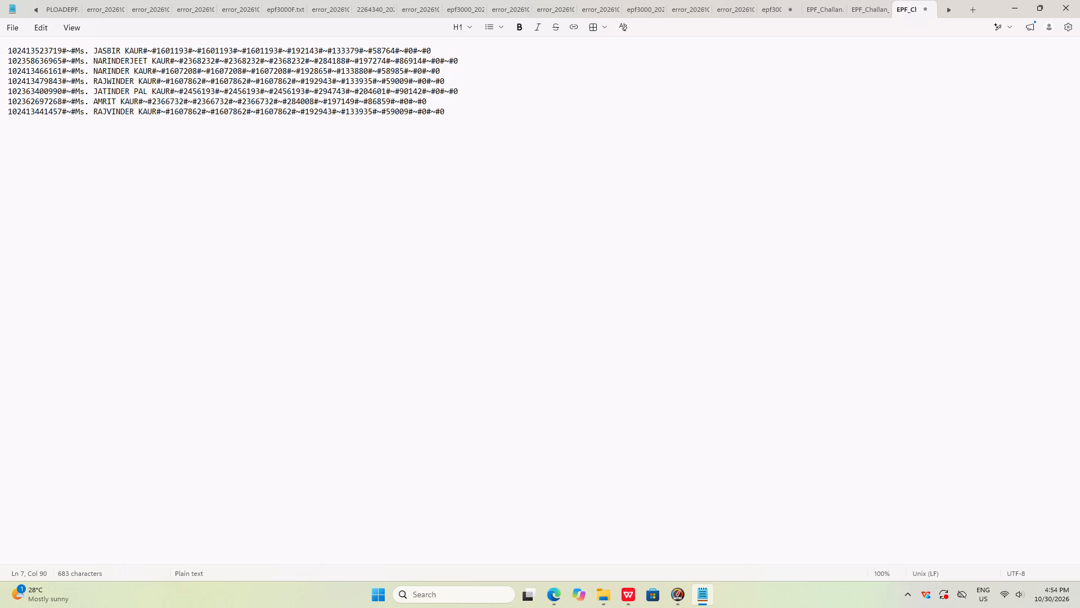
left_click(457, 191)
Start saving the challan text file as a copy, choosing the Desktop folder as its location.
left_click(16, 25)
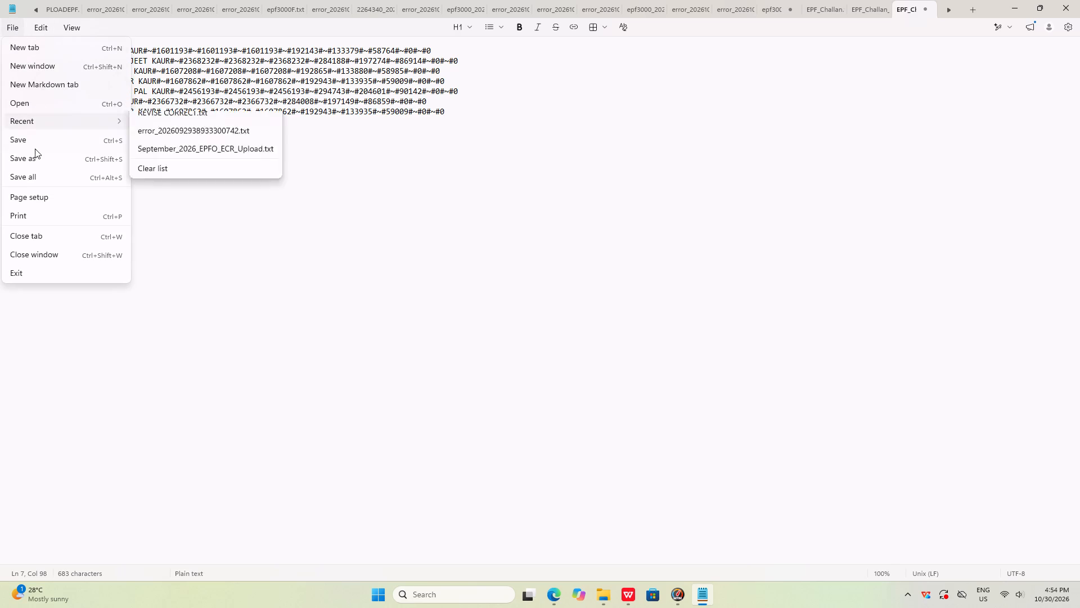
left_click(31, 162)
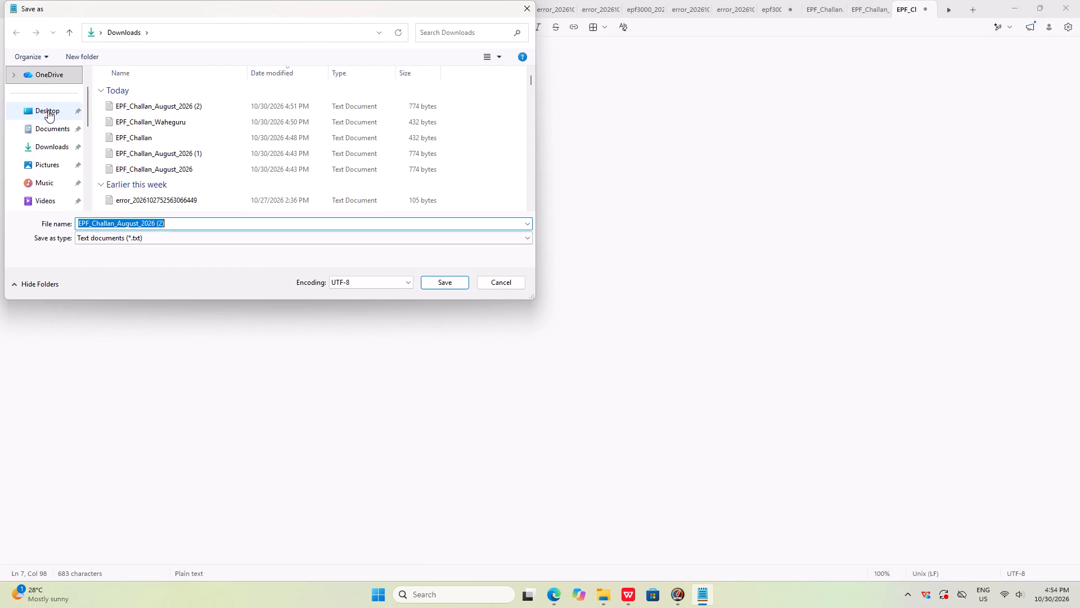
left_click(48, 110)
left_click(175, 242)
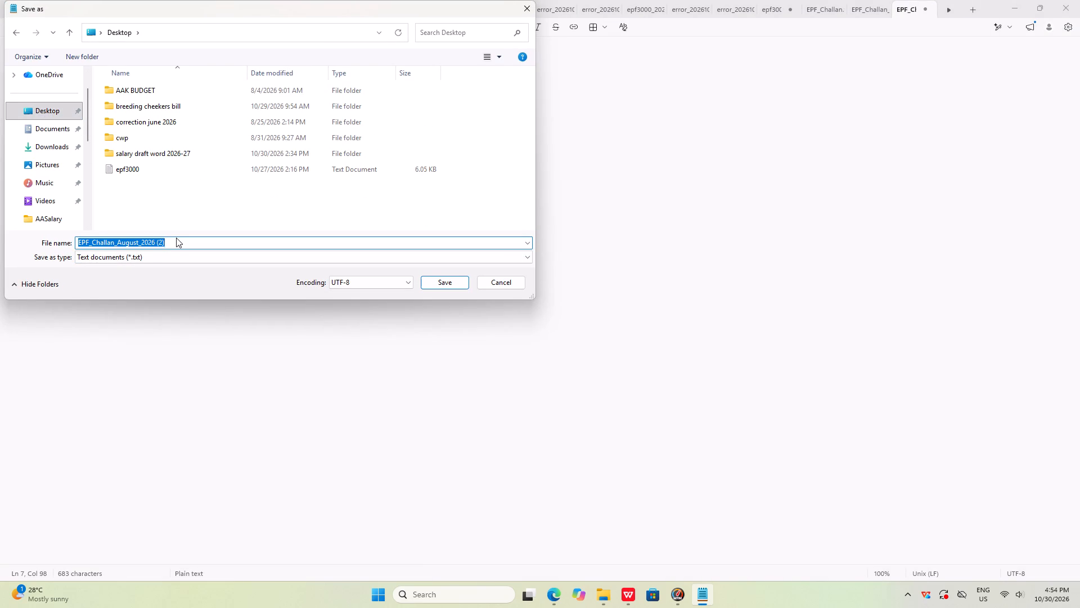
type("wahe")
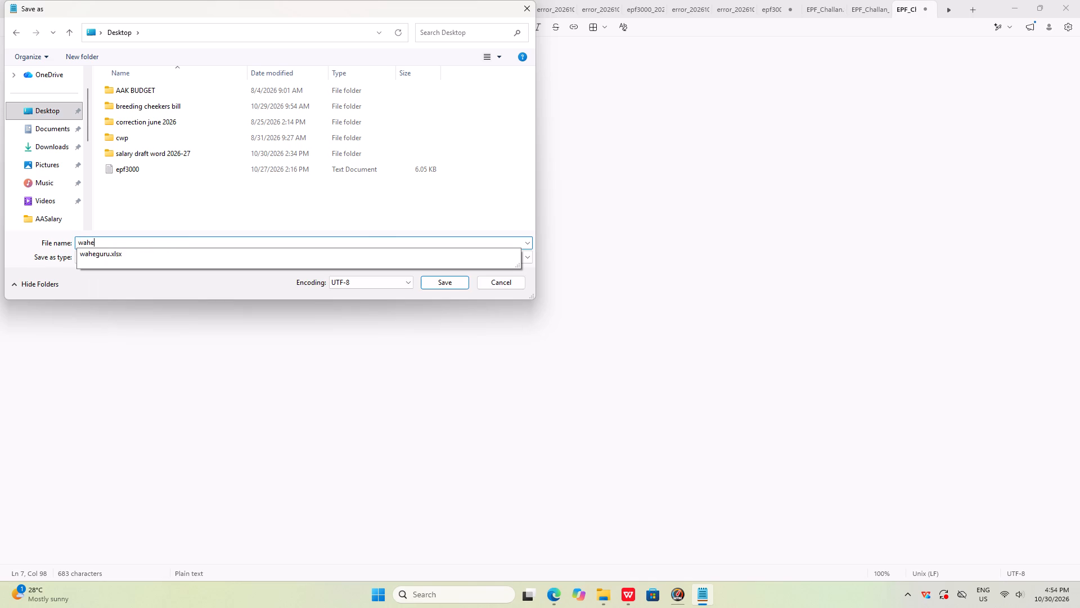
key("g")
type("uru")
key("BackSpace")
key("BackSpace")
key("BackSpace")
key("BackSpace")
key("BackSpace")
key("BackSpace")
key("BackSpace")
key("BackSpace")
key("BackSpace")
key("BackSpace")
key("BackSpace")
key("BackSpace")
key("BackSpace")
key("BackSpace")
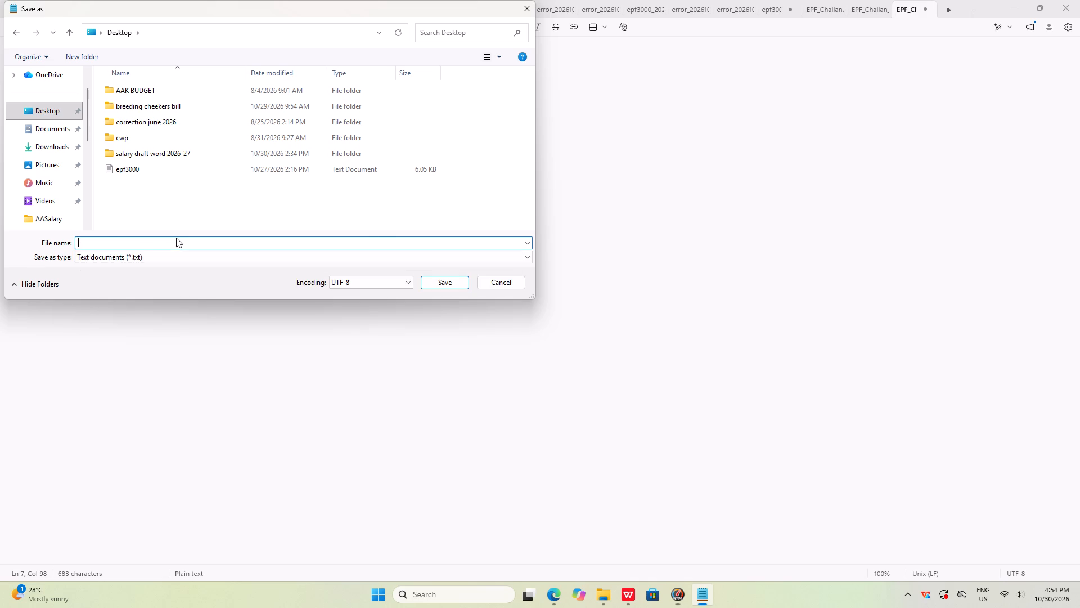
Name the text file satnam and save it on the Desktop.
type("sa")
type("tnam")
left_click(435, 283)
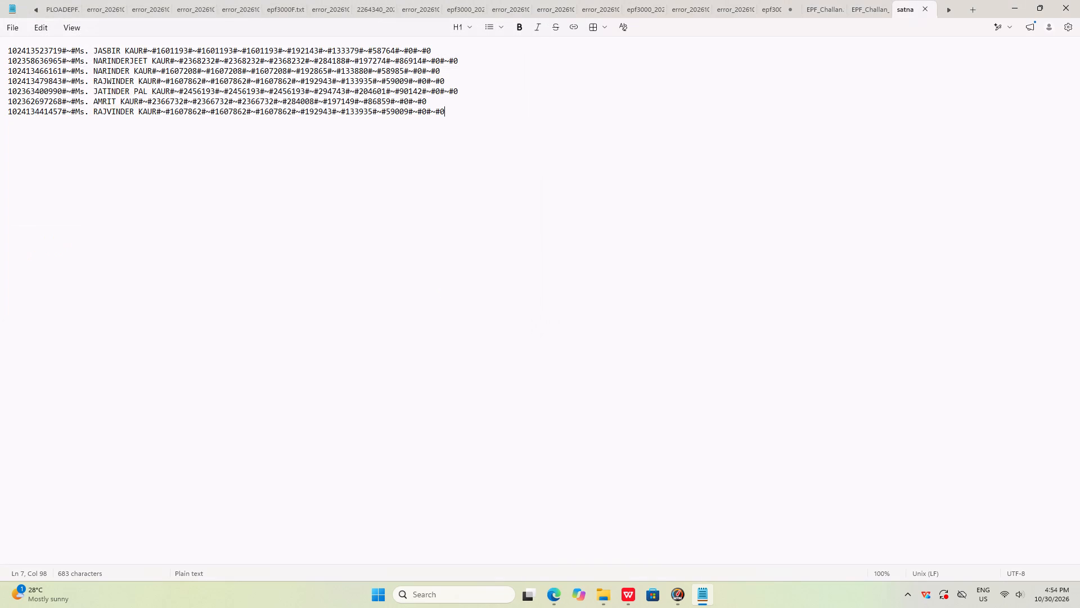
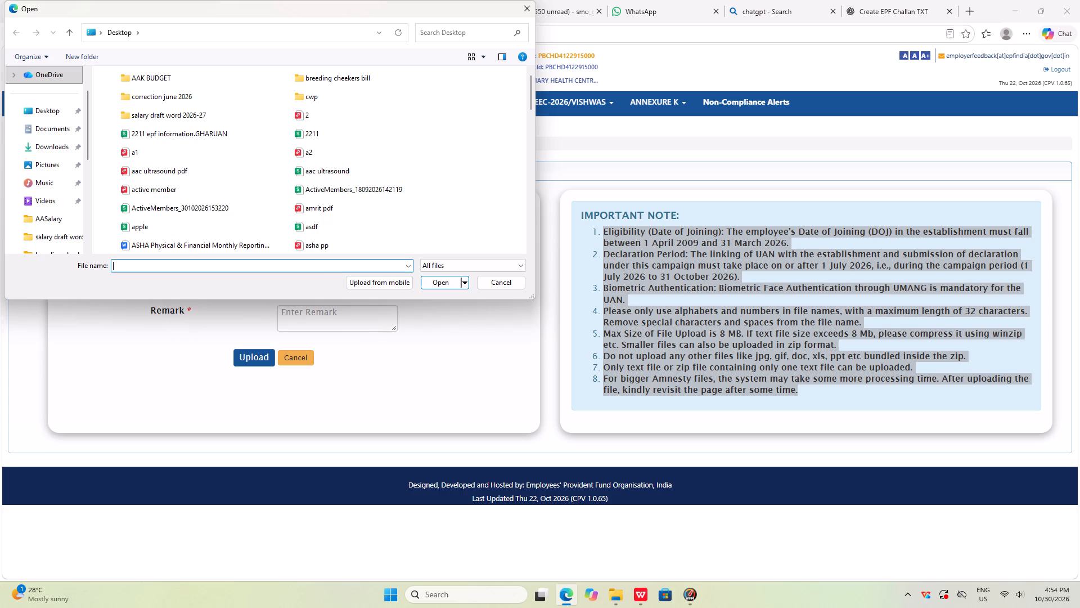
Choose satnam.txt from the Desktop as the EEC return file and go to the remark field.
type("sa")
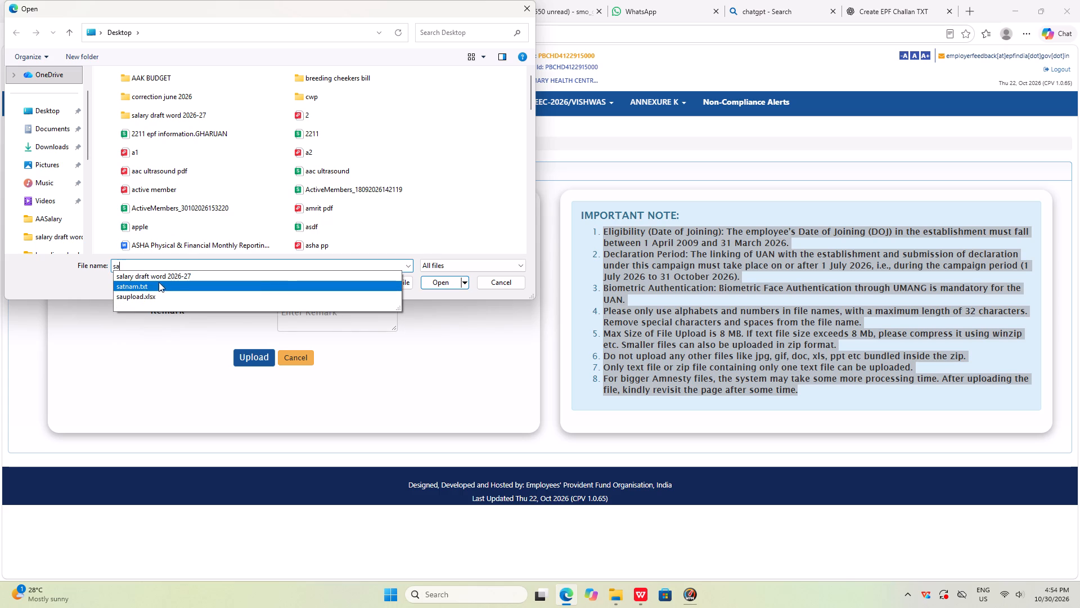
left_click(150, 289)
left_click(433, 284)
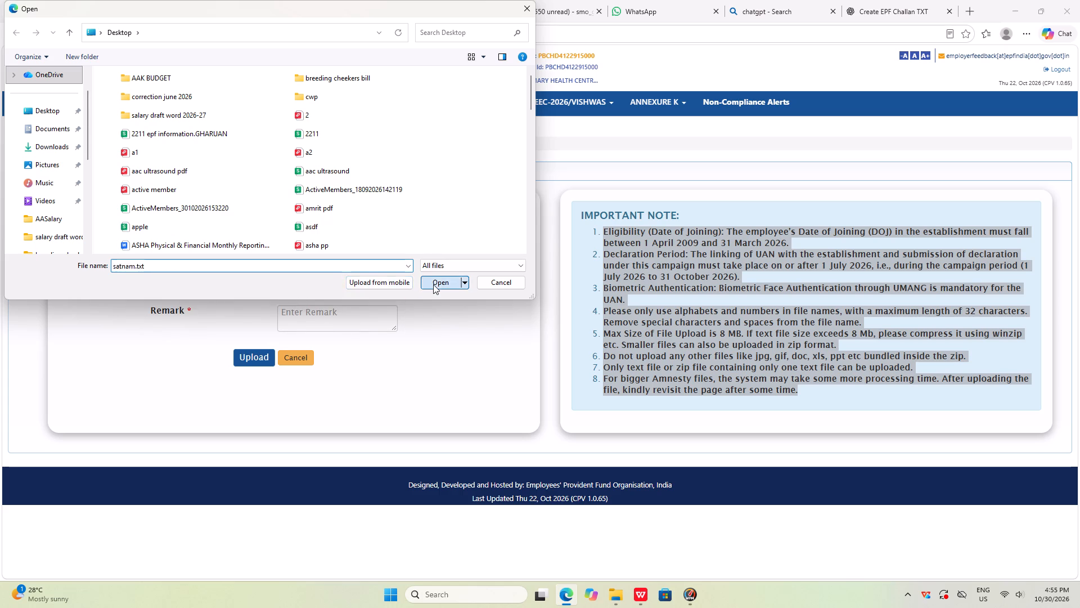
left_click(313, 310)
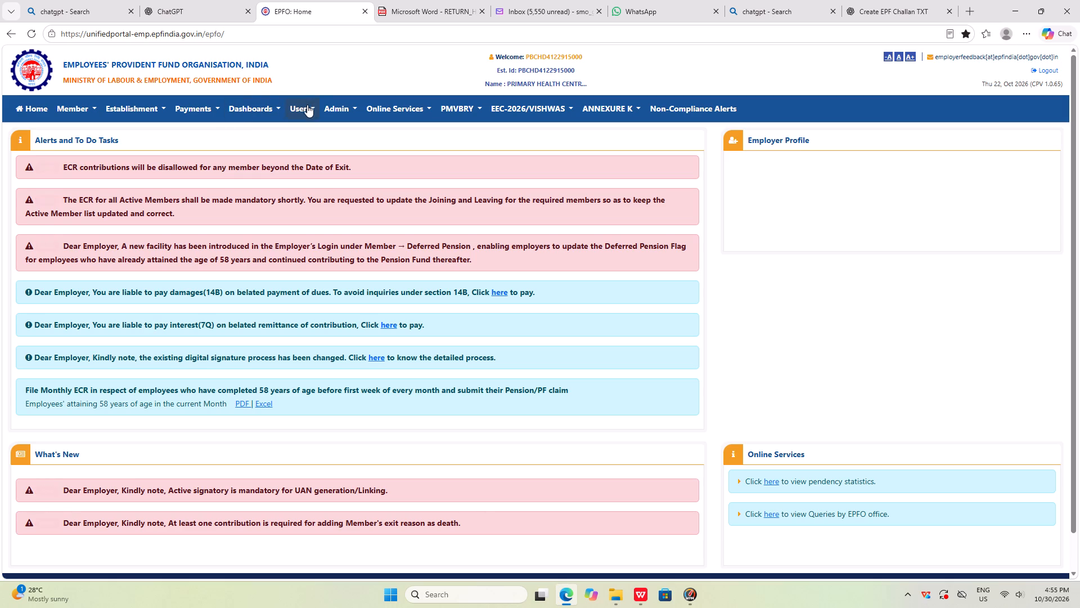
Open the Employee's Enrolment Campaign - 2026 upload page and choose satnam.txt from the Desktop as the EEC return file.
left_click(545, 106)
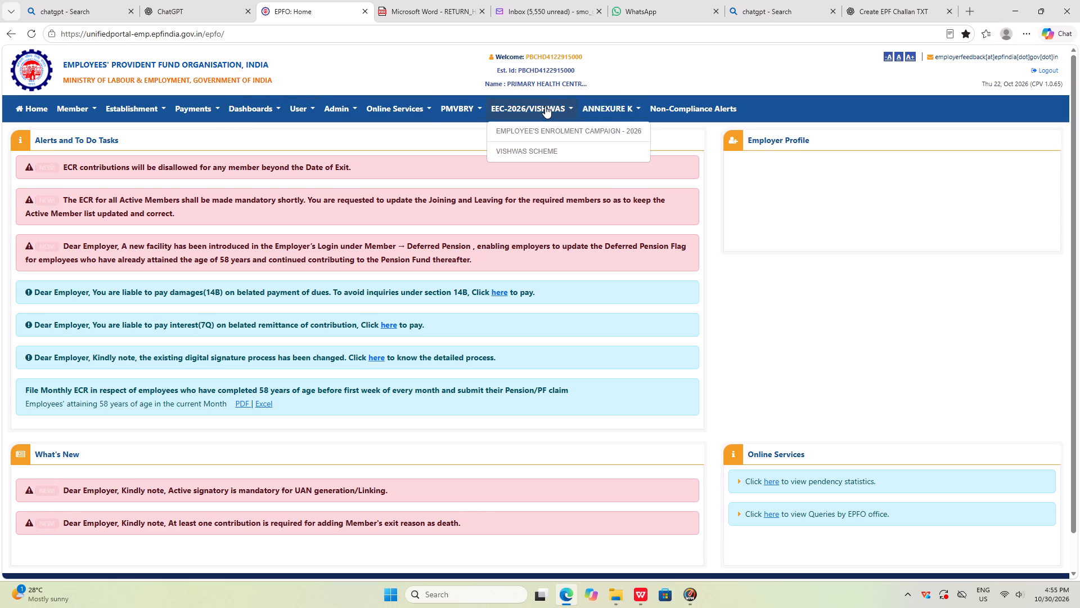
left_click(537, 129)
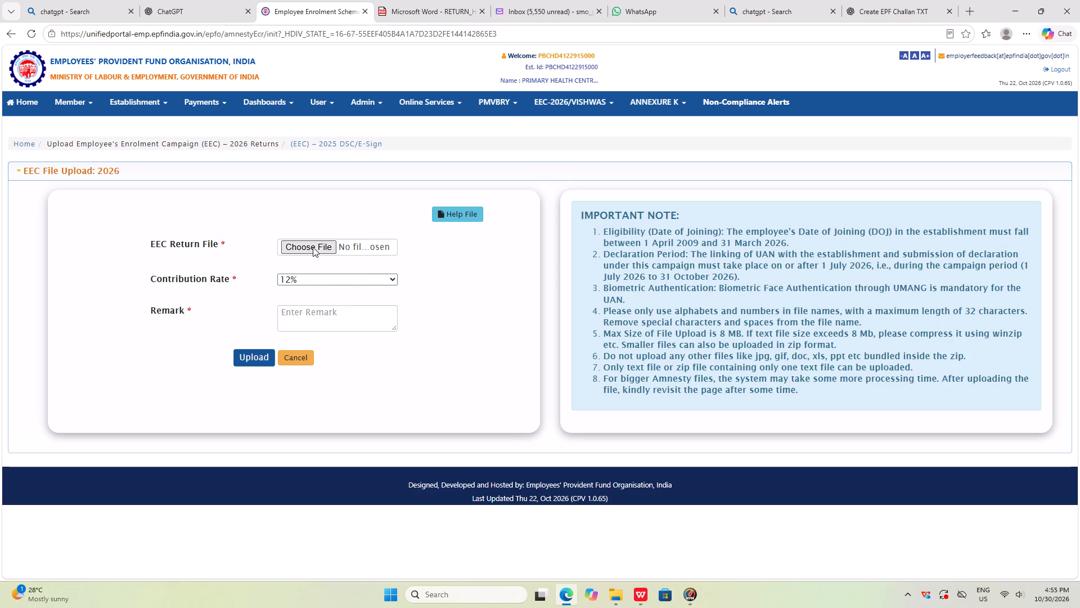
left_click(313, 247)
key("s")
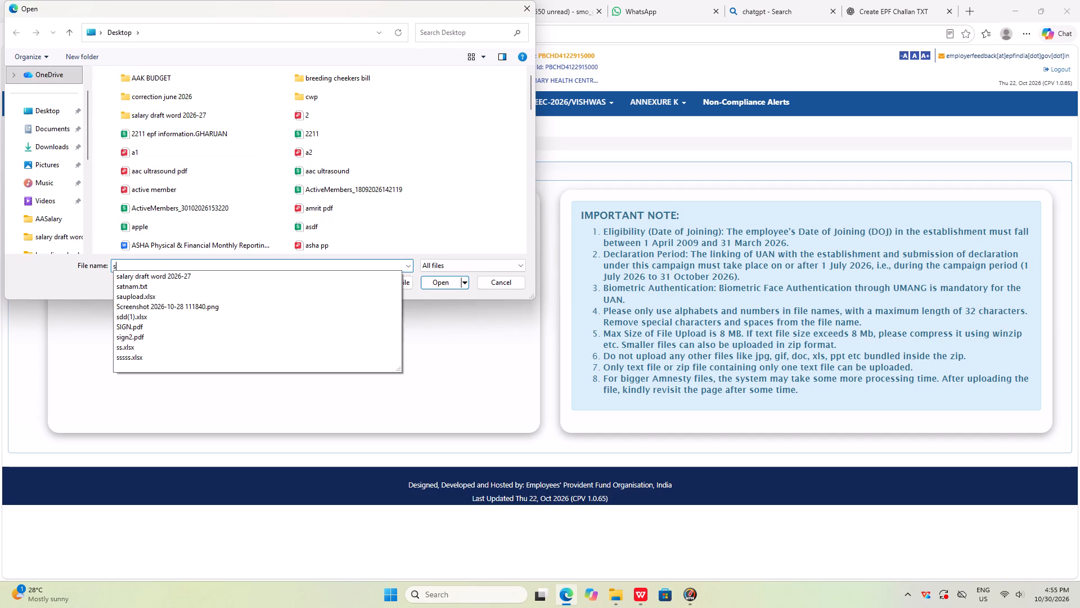
type("at")
left_click(141, 278)
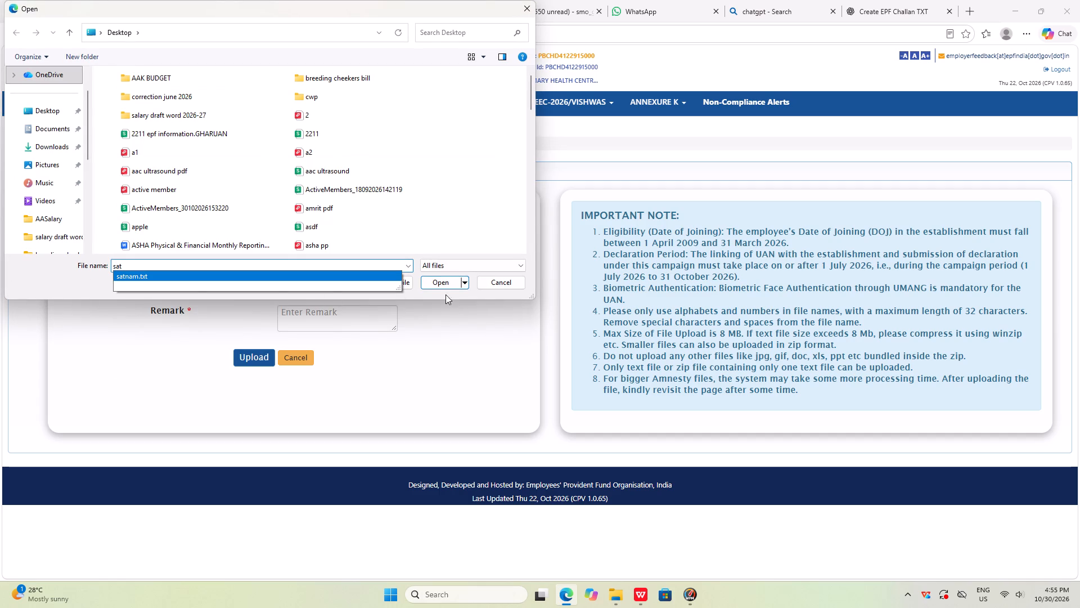
left_click(440, 285)
Enter the remark ok and upload the EEC return file.
left_click(330, 312)
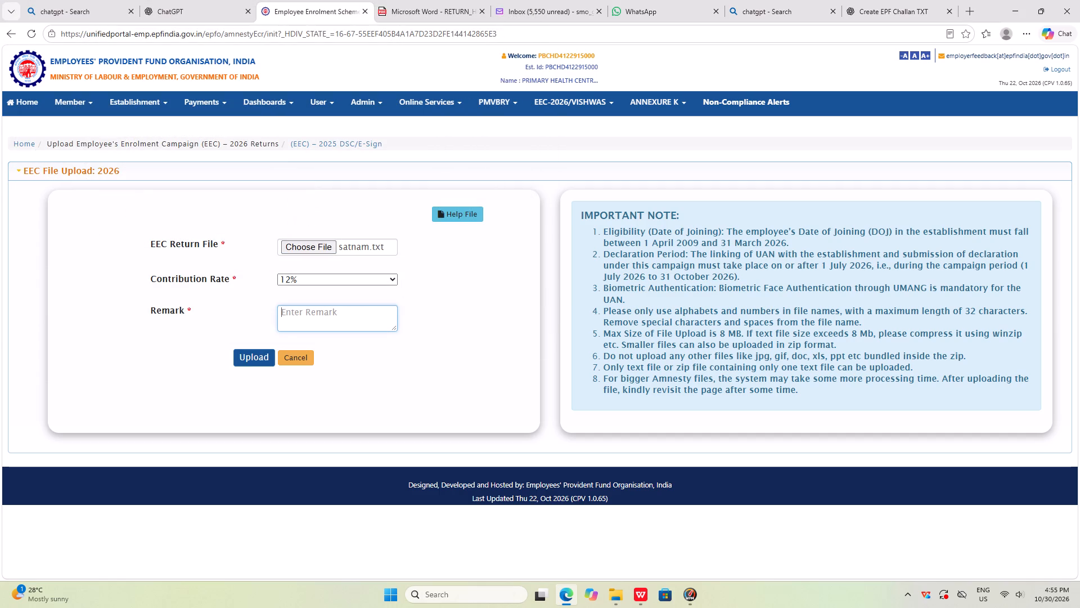
key("o")
key("k")
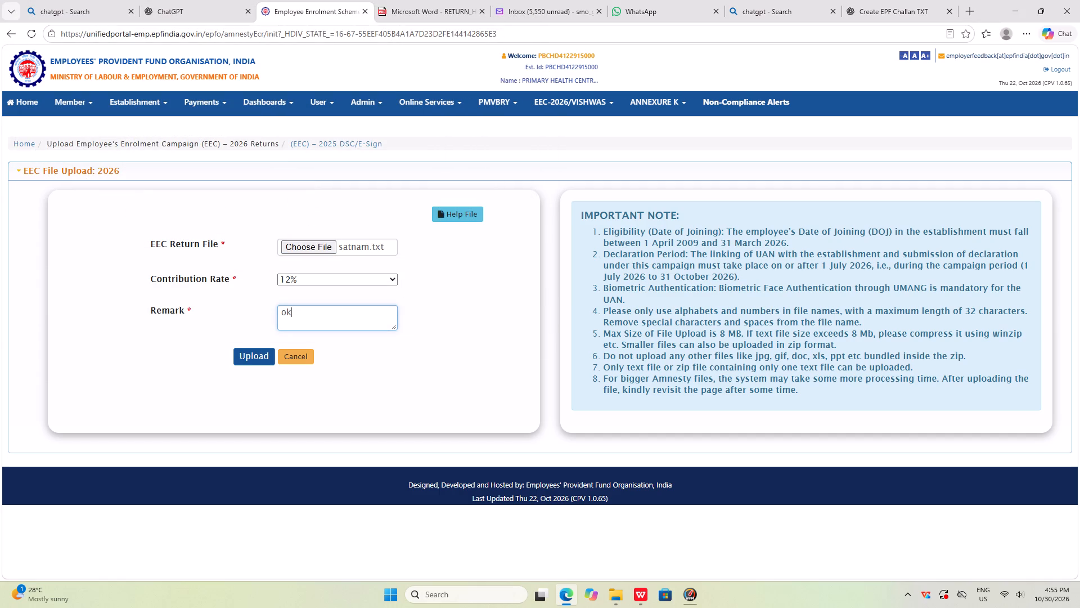
left_click(255, 351)
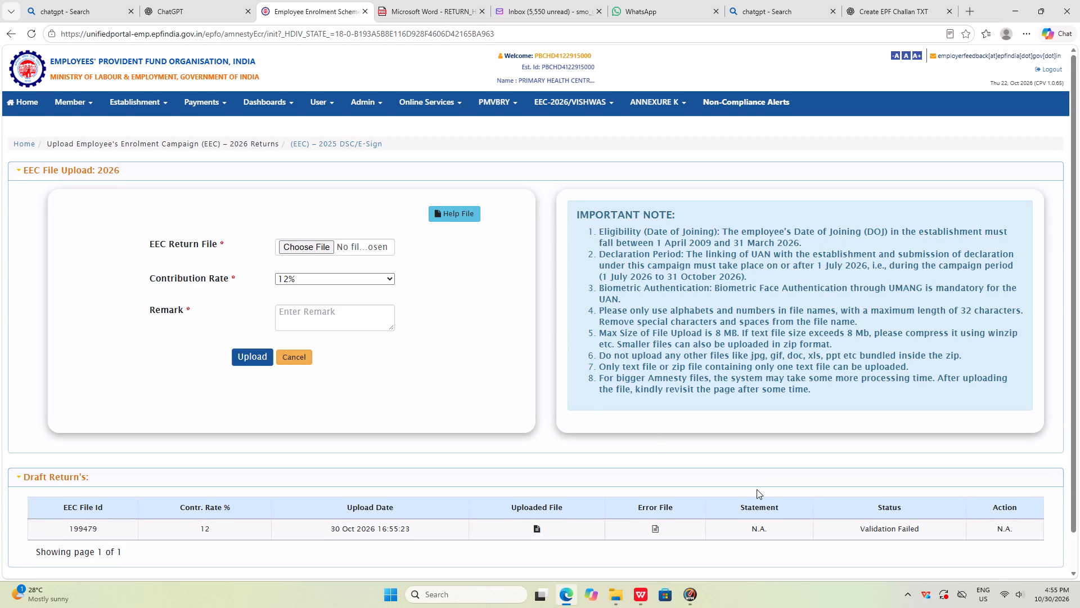
Download the error file of the draft return, open it to read the reported errors, and put it away.
scroll(759, 491, "down", 1)
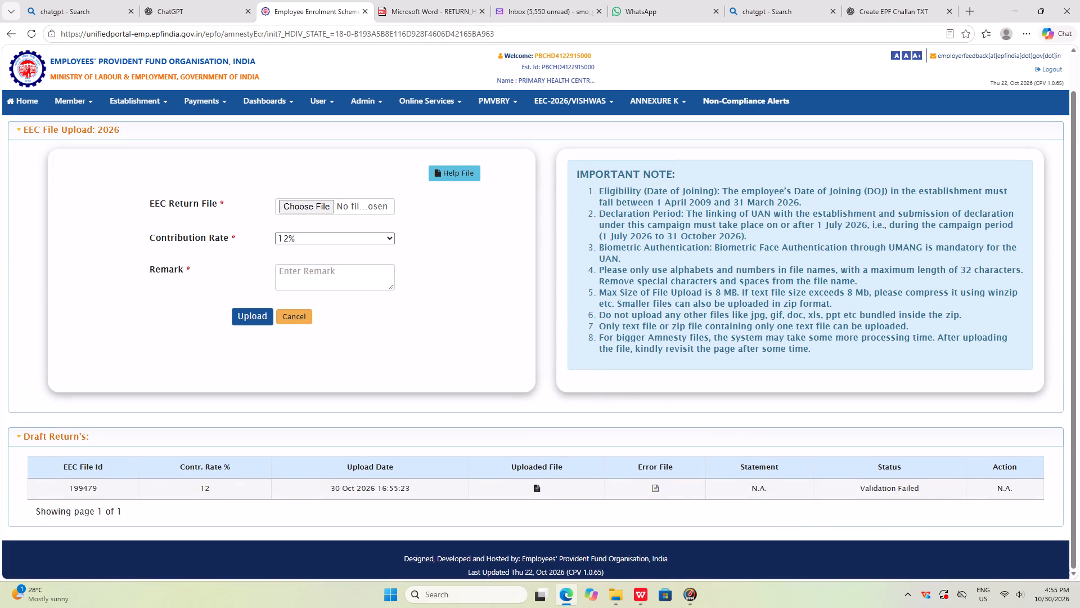
left_click(656, 489)
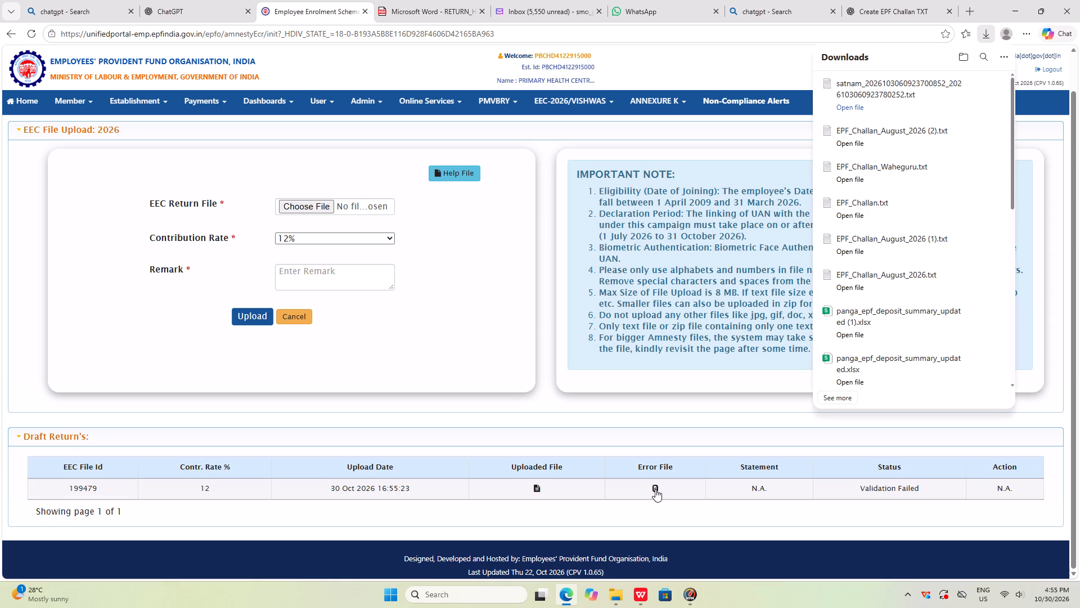
left_click(852, 106)
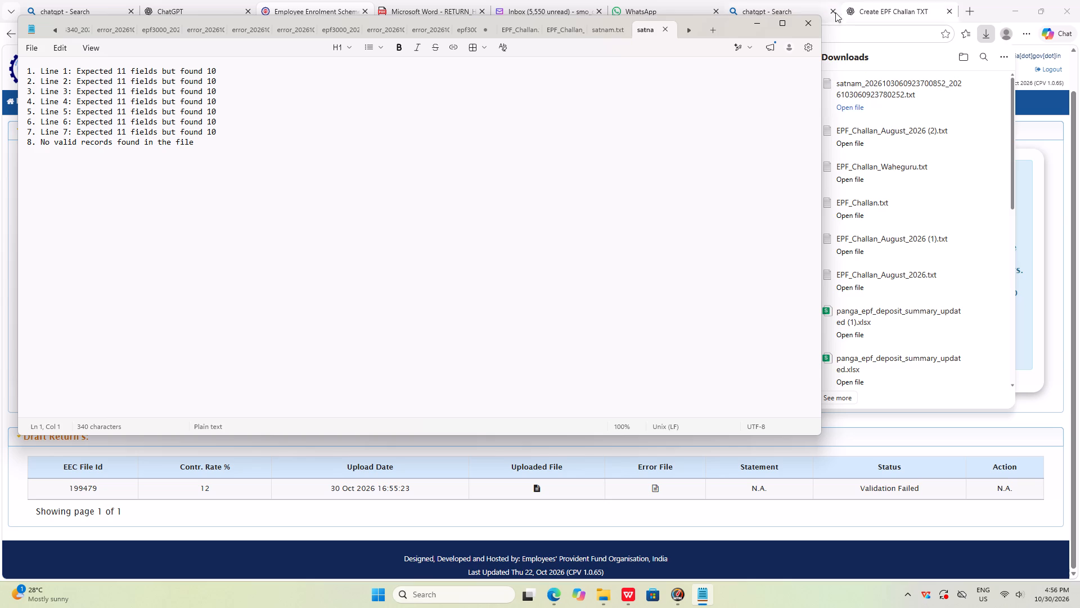
left_click(757, 24)
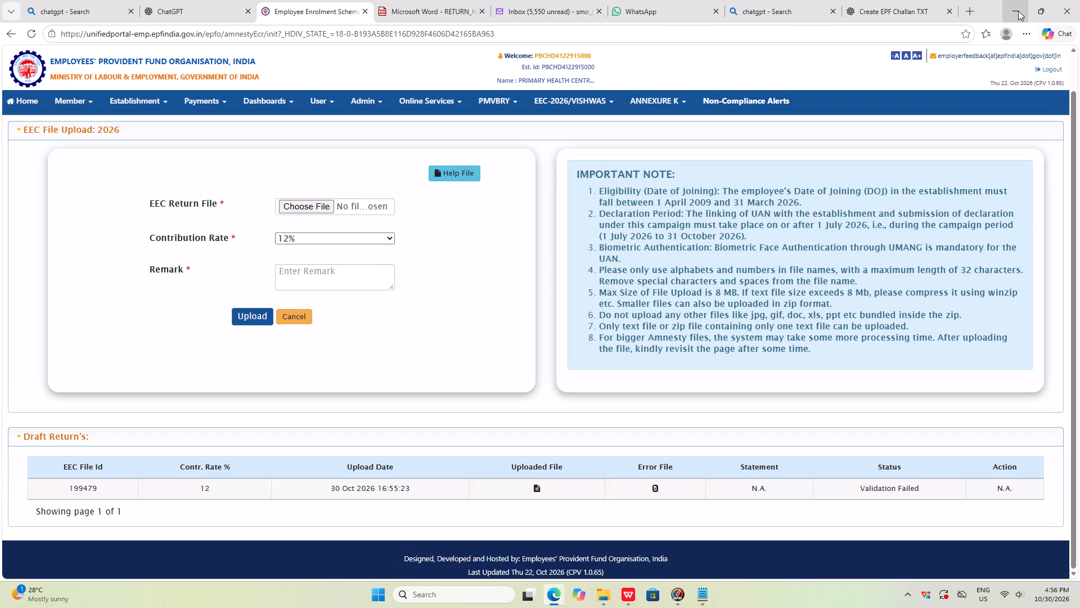
Go to the Desktop and open the satnam text file.
left_click(1018, 11)
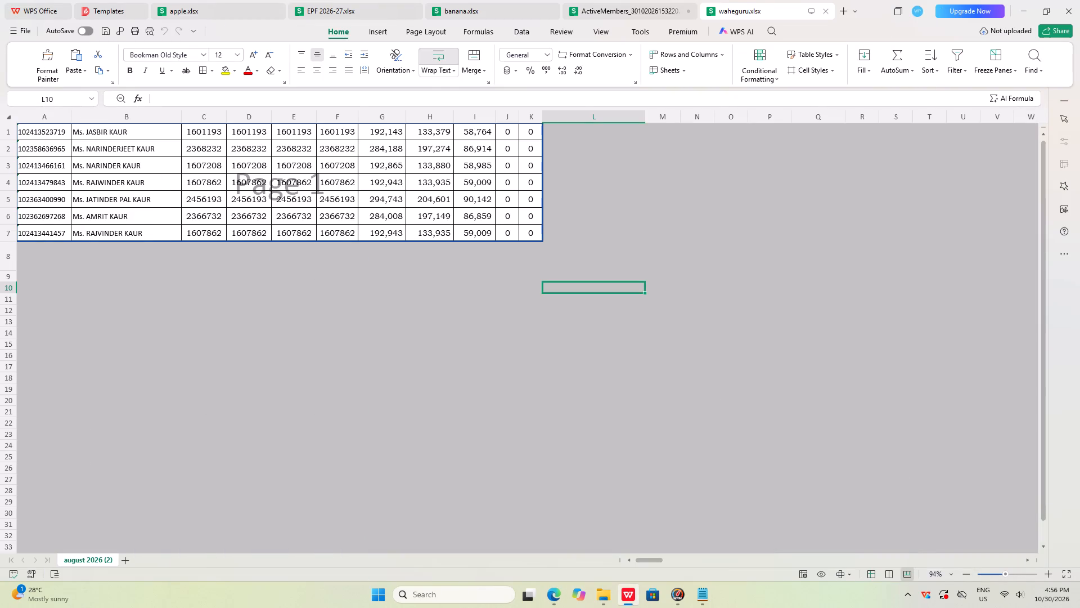
key("super+d")
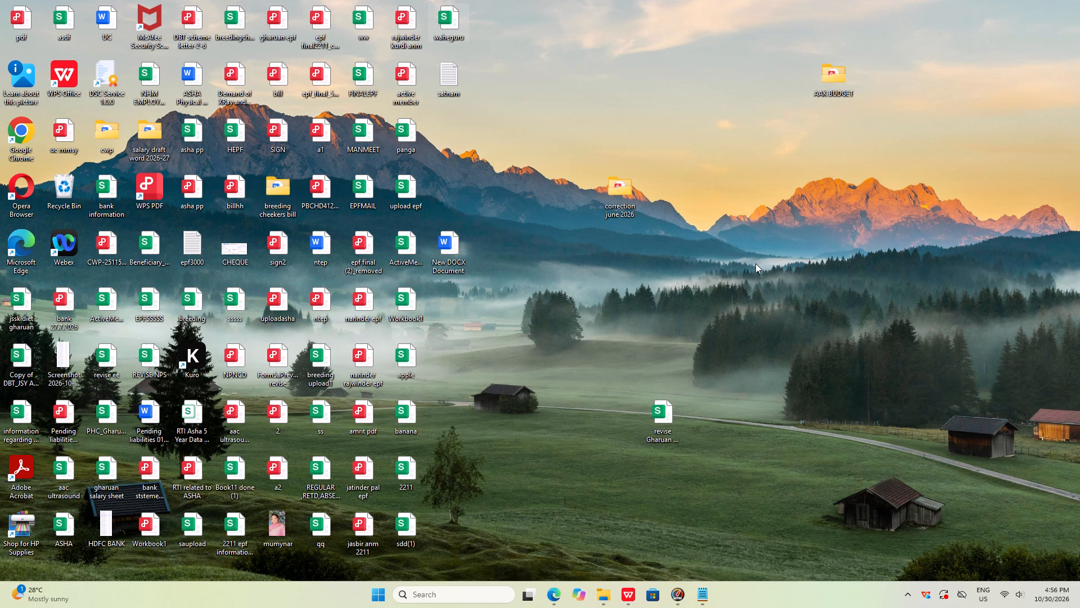
left_click(457, 69)
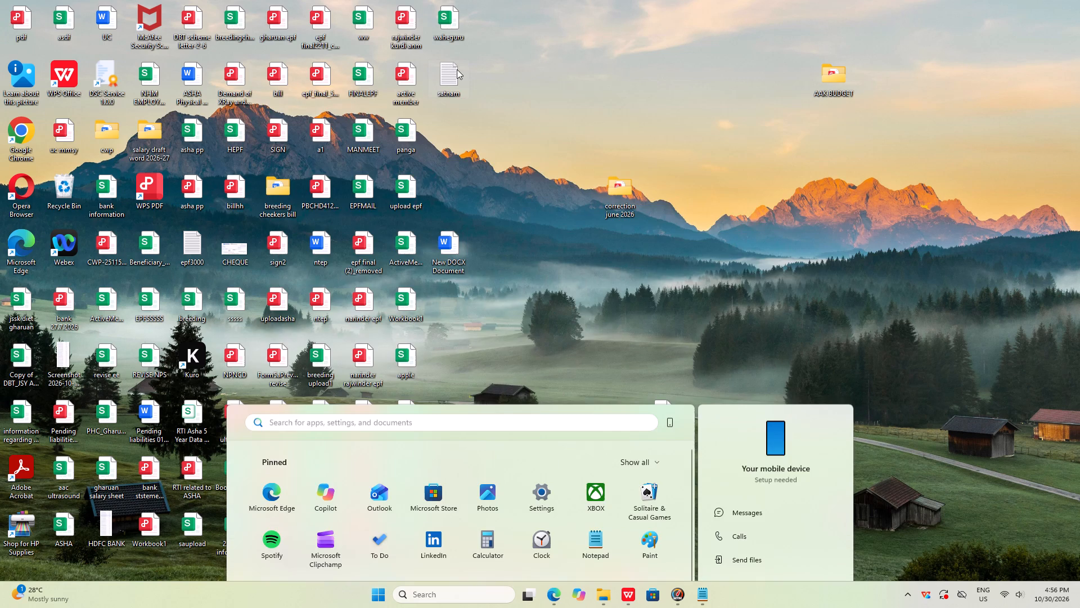
double_click(448, 71)
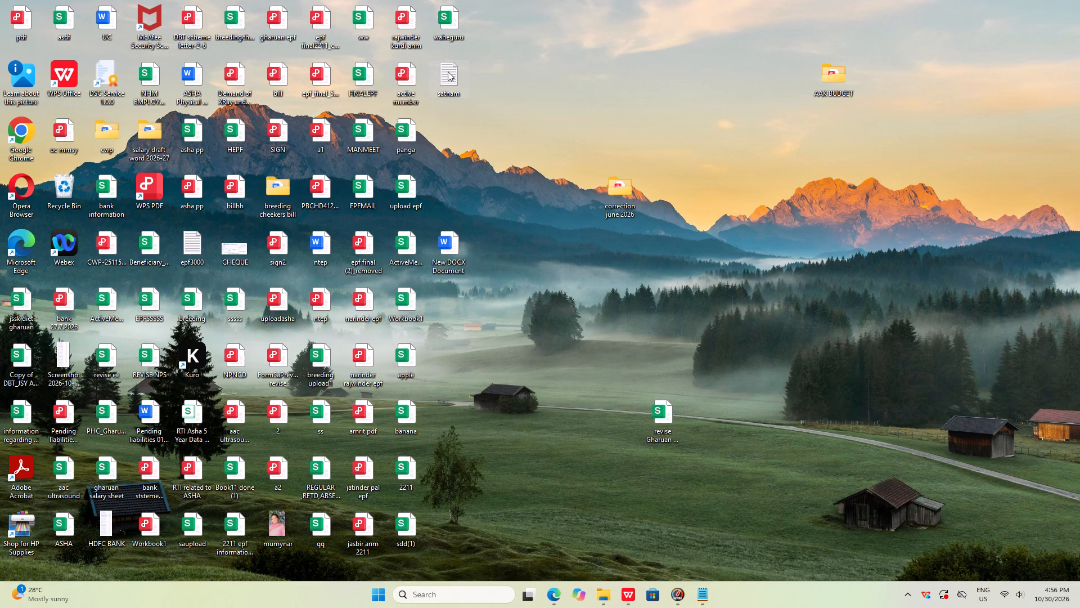
Go through the first record of the satnam file field by field to check its fields and separators.
left_click(69, 69)
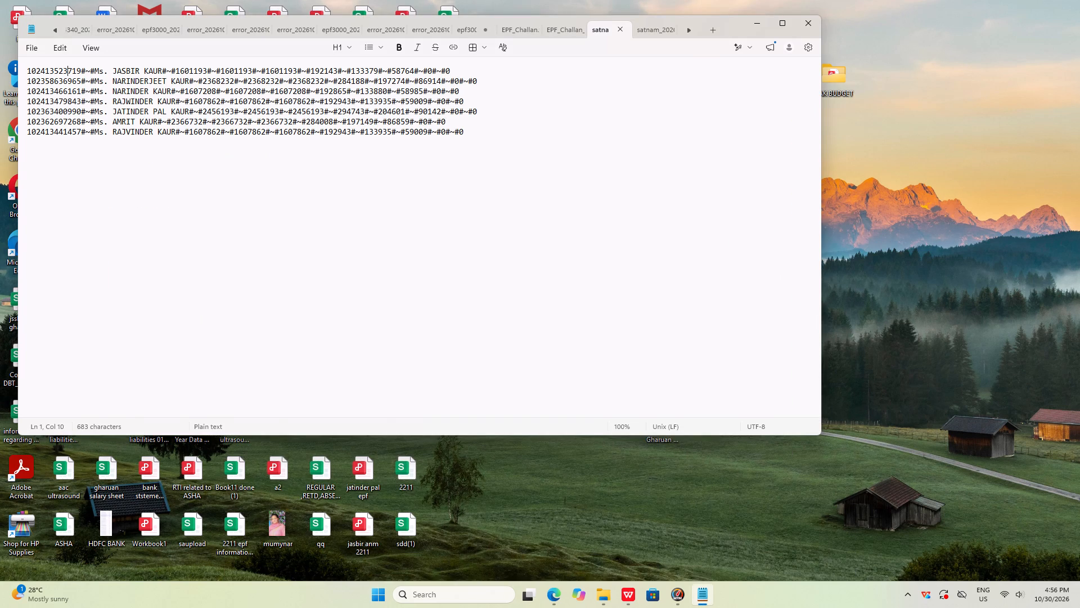
key("Right")
key("Right")
key("Right")
key("Right")
key("Right")
key("Right")
key("Right")
key("Right")
key("Right")
key("Right")
key("Right")
key("Right")
left_click(192, 73)
left_click(238, 67)
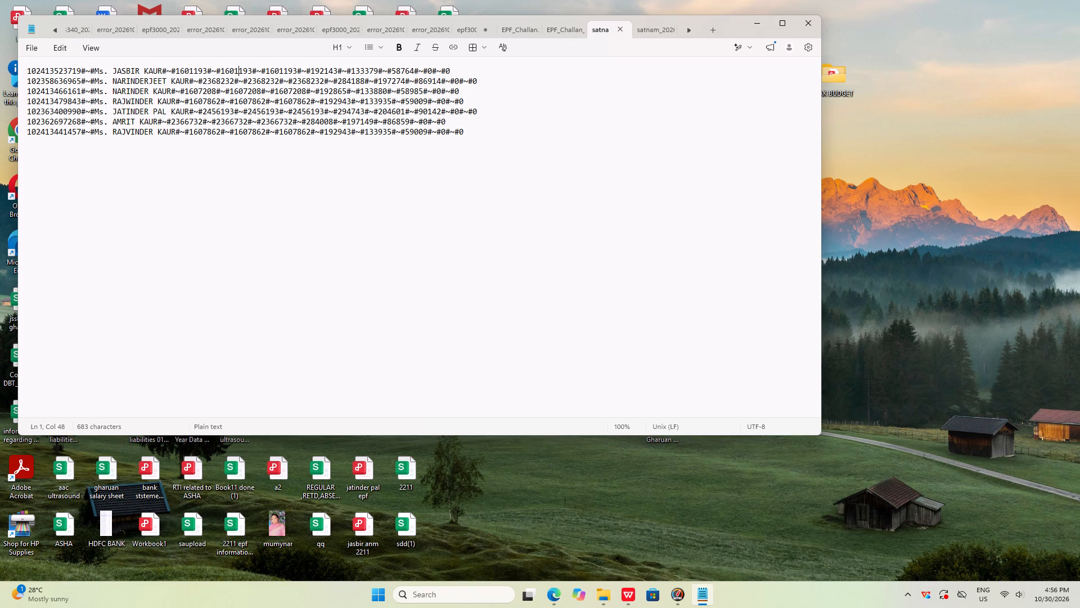
left_click(276, 70)
left_click(323, 70)
left_click(364, 73)
left_click(403, 72)
left_click(430, 73)
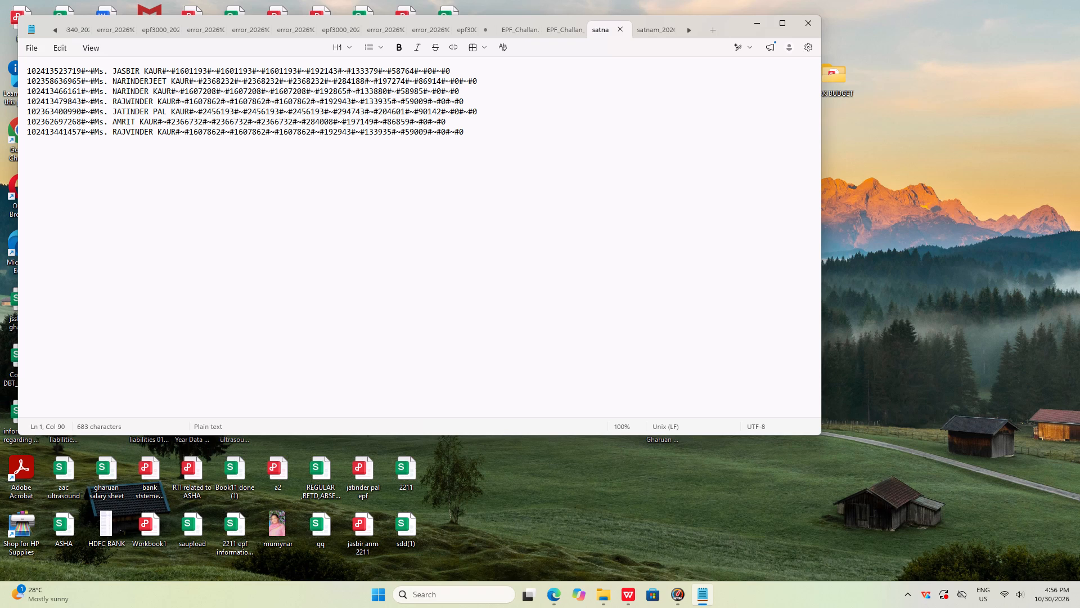
left_click(447, 73)
left_click(453, 68)
left_click(757, 21)
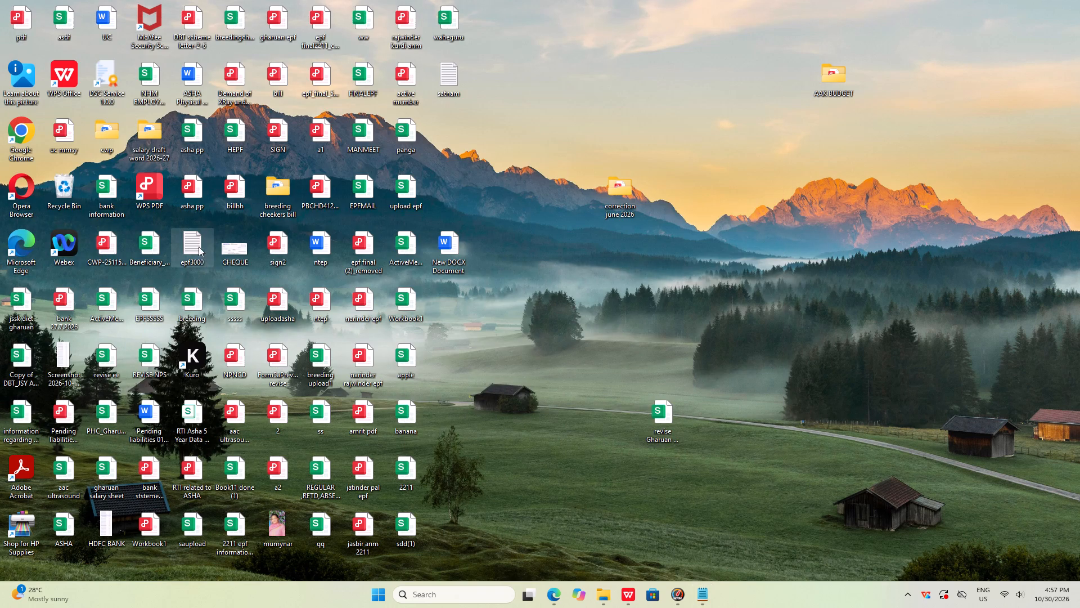
Open the epf3000 text file from the Desktop to examine its record format.
double_click(196, 243)
left_click(757, 23)
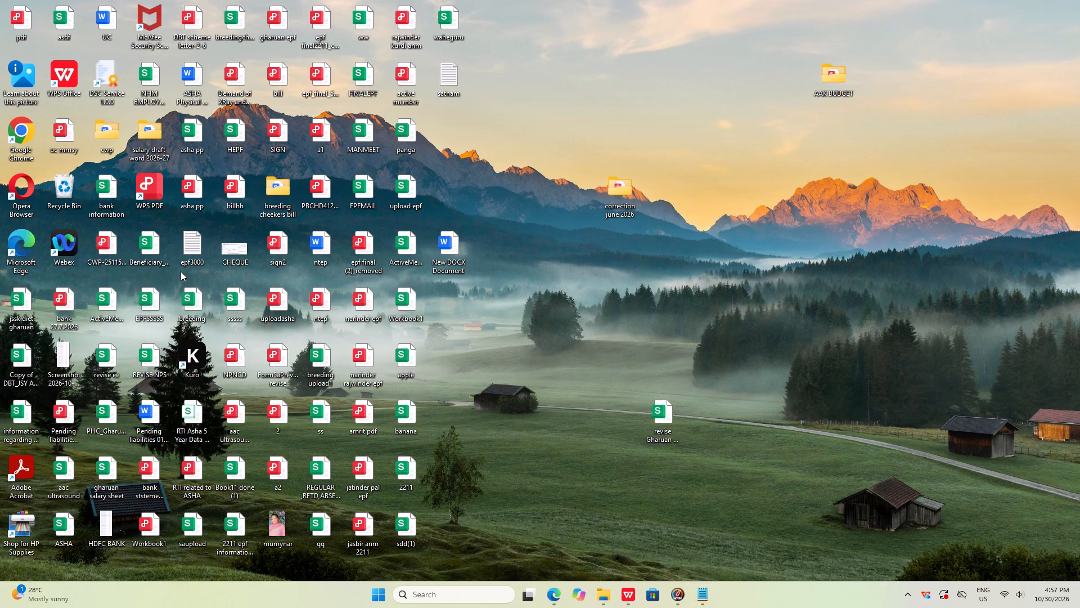
double_click(197, 244)
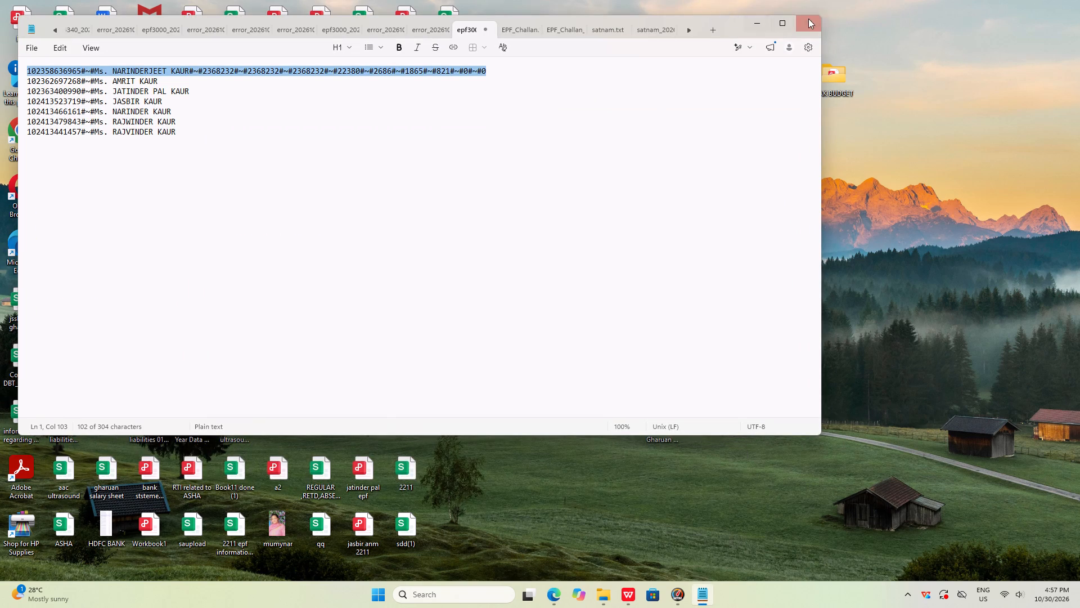
Look through the other open text files, chiefly the earlier downloaded error files, to review the return errors they report.
left_click(421, 28)
left_click(357, 28)
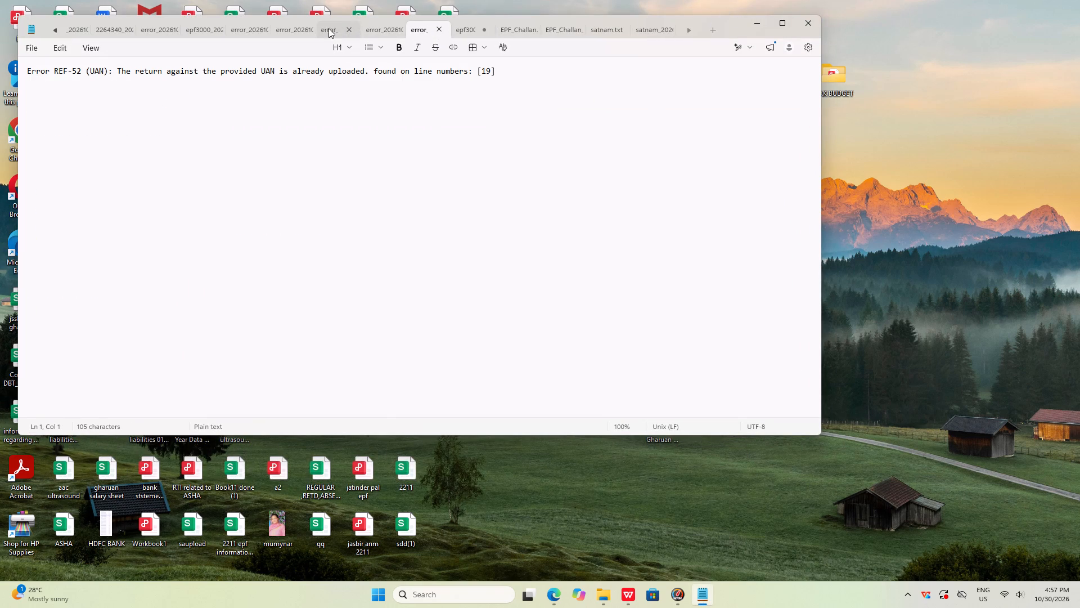
left_click(325, 28)
left_click(253, 27)
left_click(190, 31)
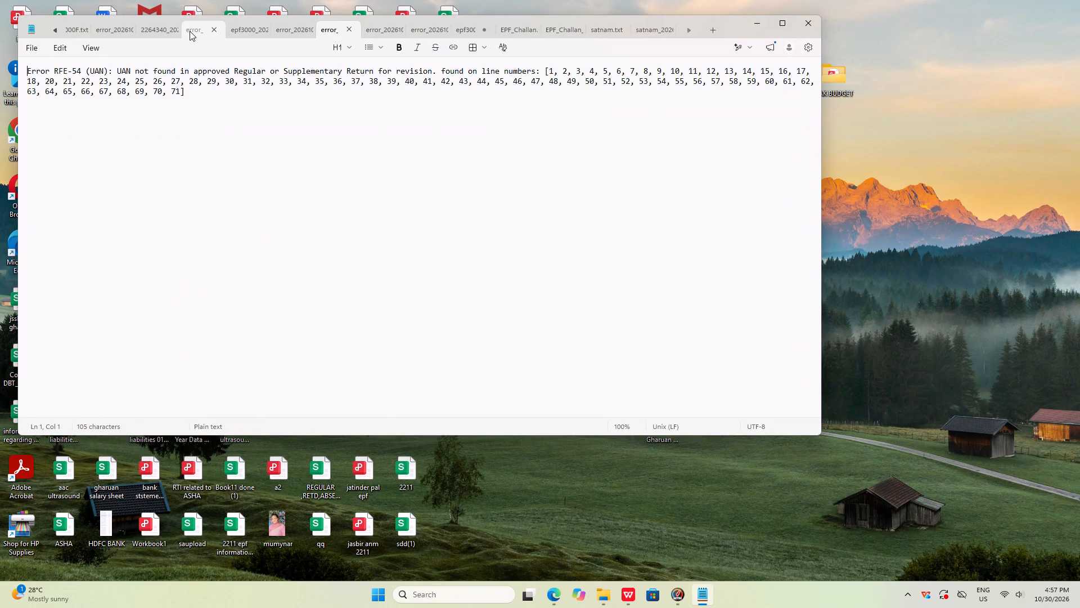
left_click(151, 30)
left_click(107, 28)
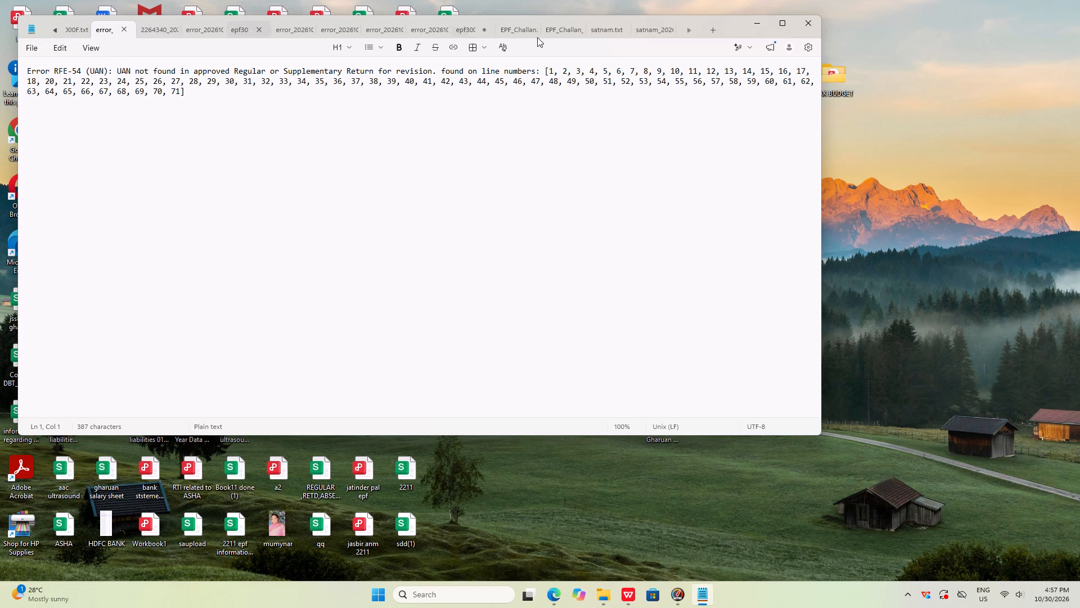
left_click(785, 19)
left_click(102, 11)
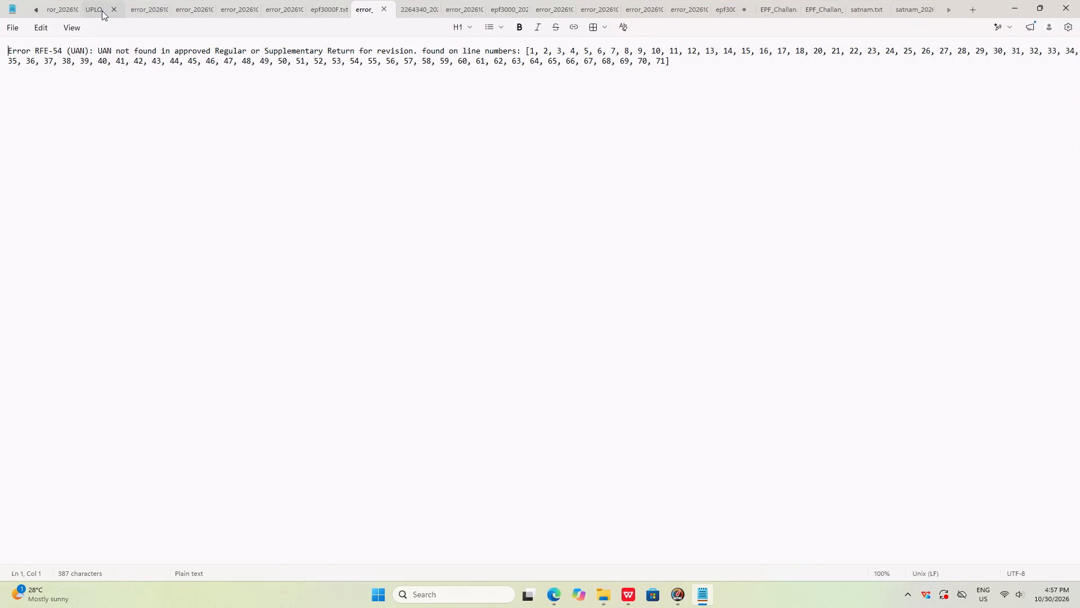
left_click(157, 9)
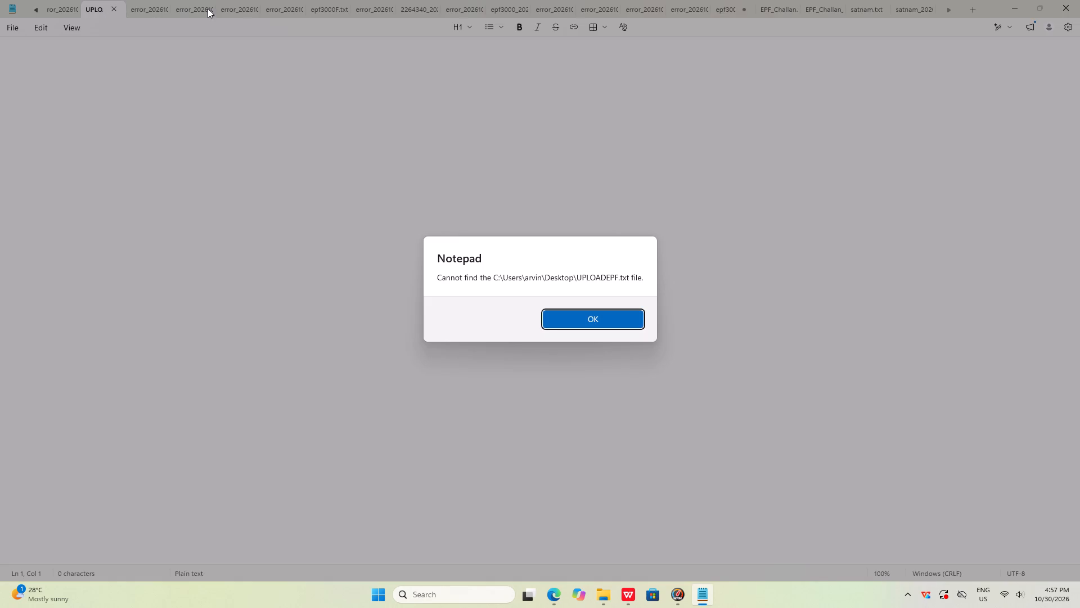
left_click_drag(579, 316, 570, 297)
left_click(583, 321)
left_click(236, 6)
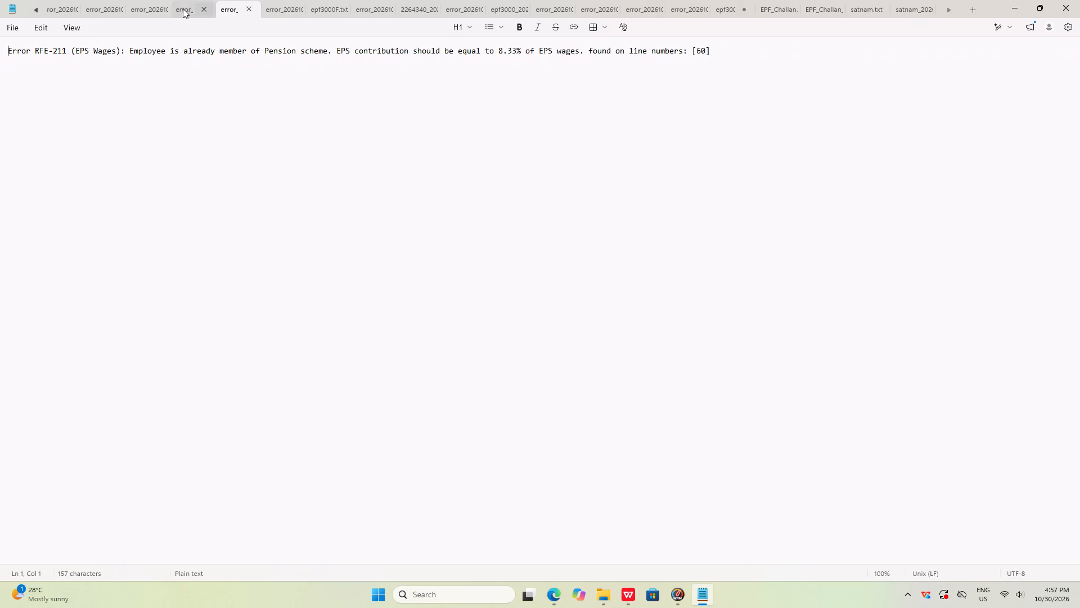
left_click(68, 10)
left_click(129, 10)
left_click(189, 11)
left_click(231, 10)
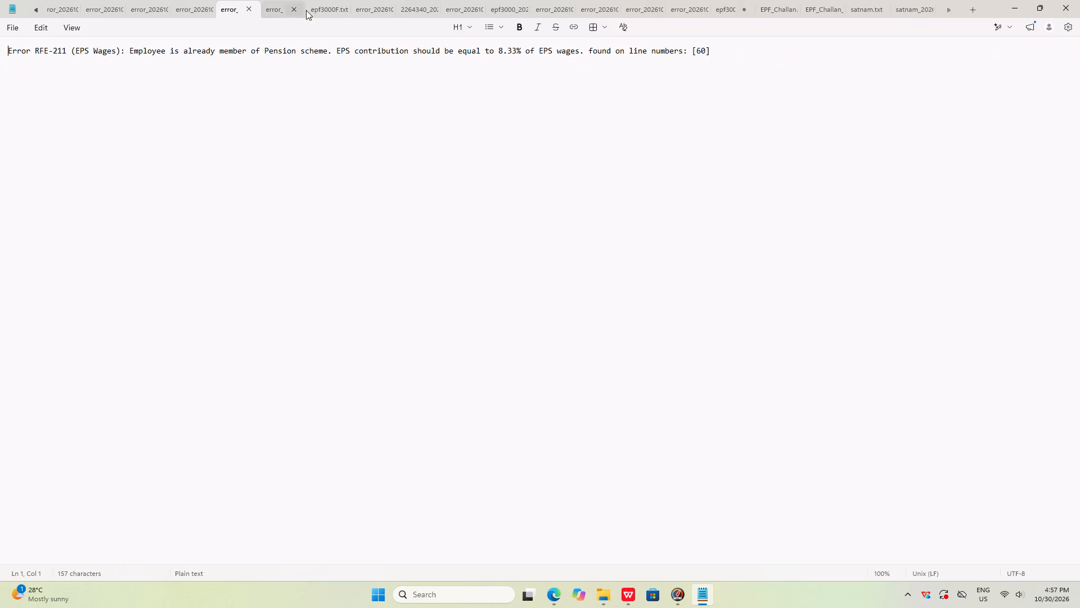
Find the open epf3000 file containing complete records, examine how many fields each record has, and put it away.
left_click(319, 10)
left_click(412, 9)
left_click_drag(545, 318, 545, 311)
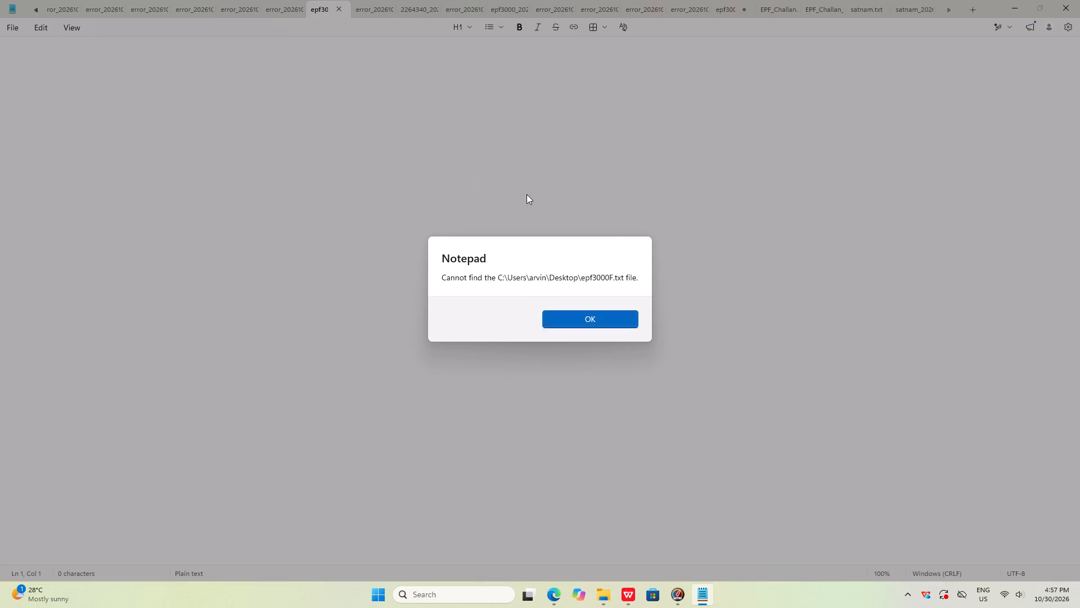
left_click(427, 6)
left_click(474, 9)
left_click(497, 10)
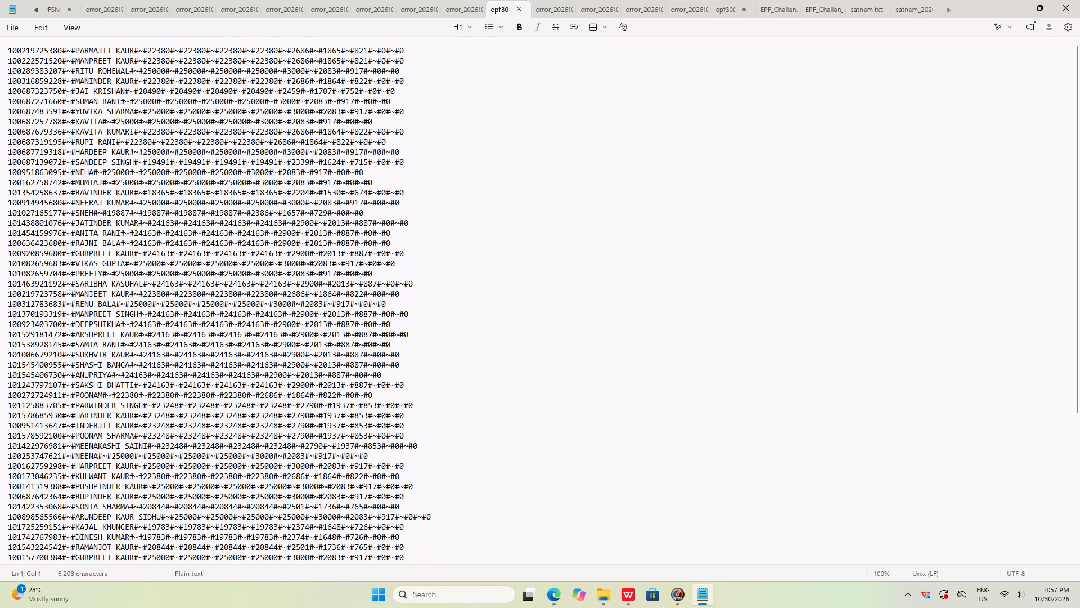
left_click(683, 535)
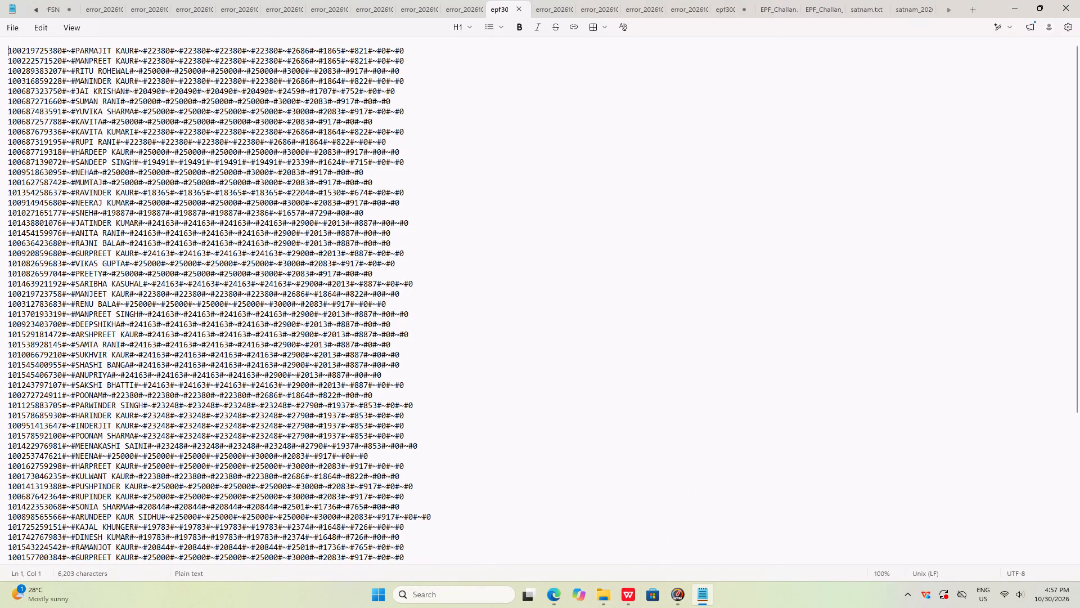
left_click(1010, 4)
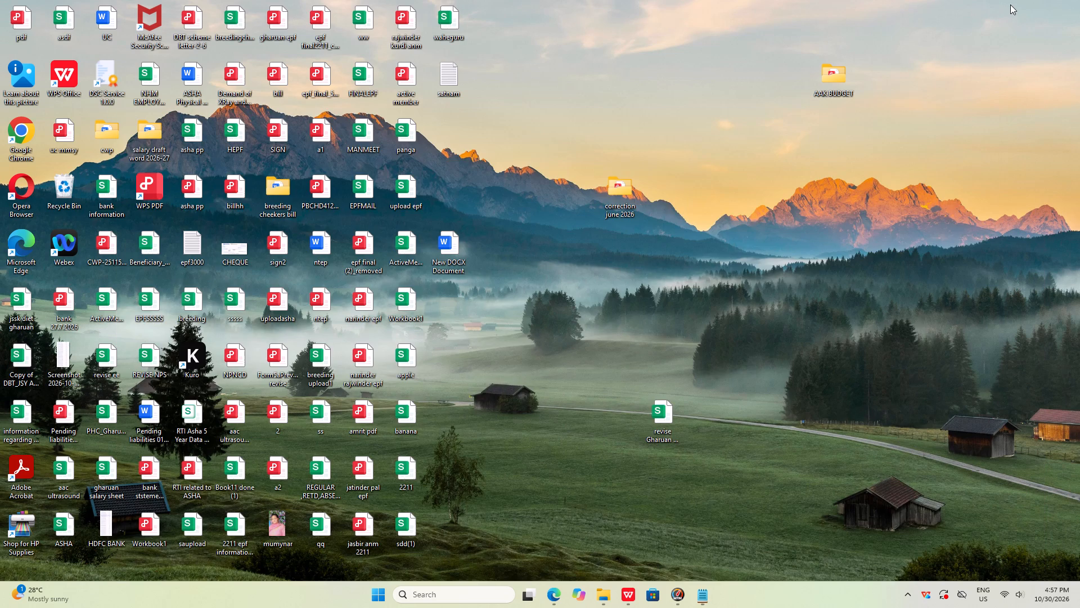
In the satnam text file from the Desktop, insert a fourth wage field of 1601193 with its #~# separator into the first record.
double_click(450, 73)
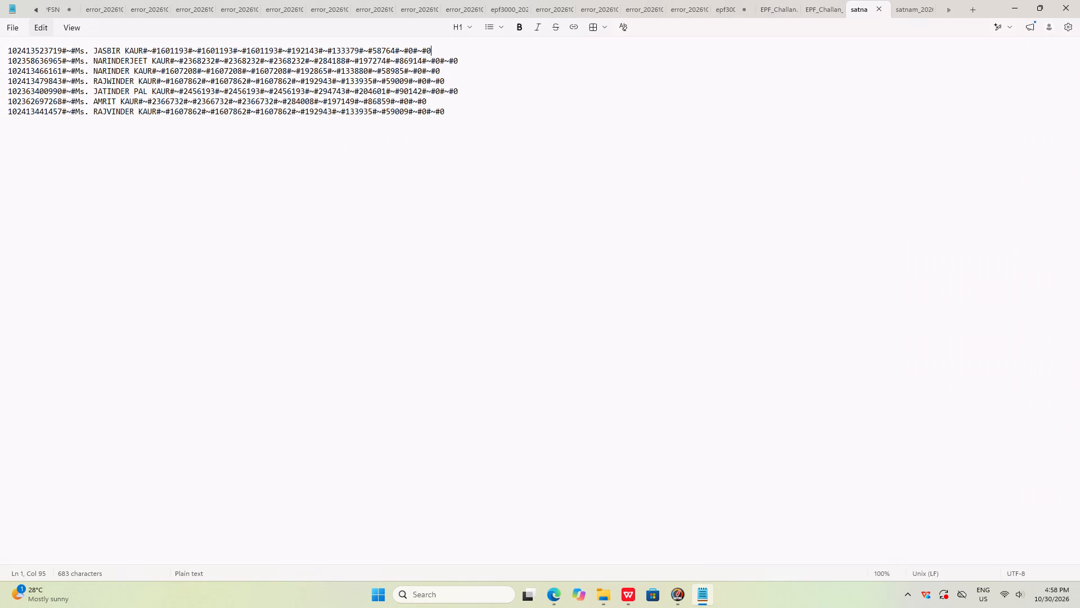
left_click_drag(291, 49, 282, 49)
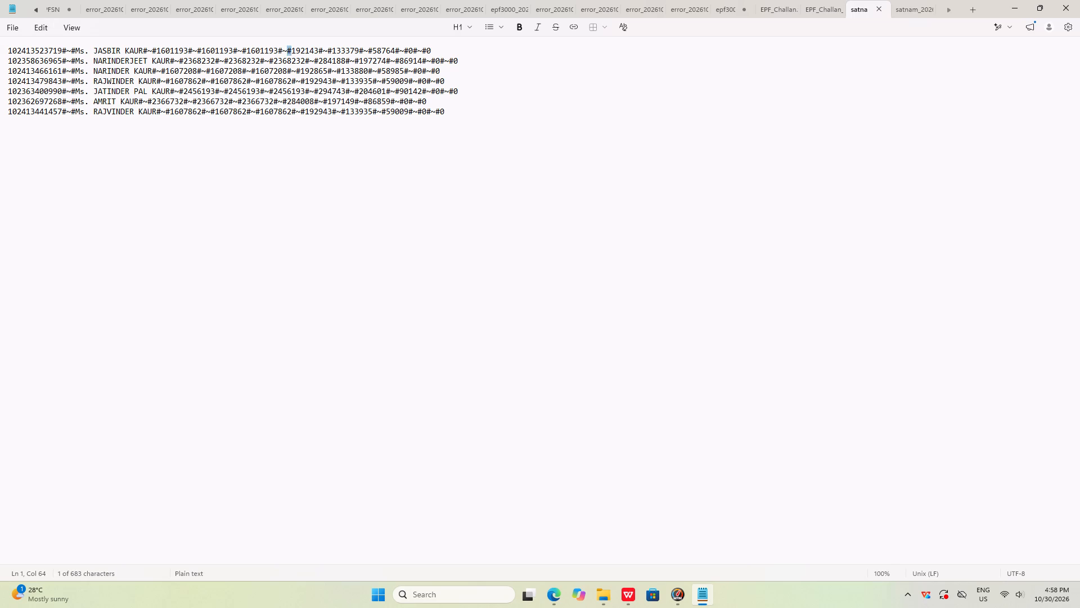
left_click_drag(282, 49, 278, 49)
key("ctrl+c")
left_click(277, 51)
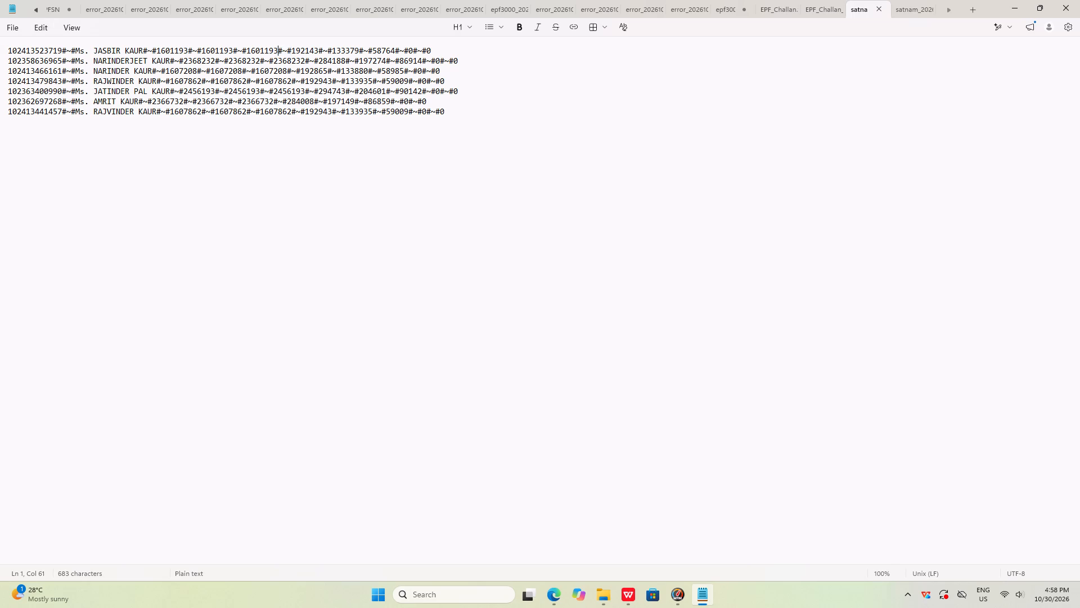
key("ctrl+v")
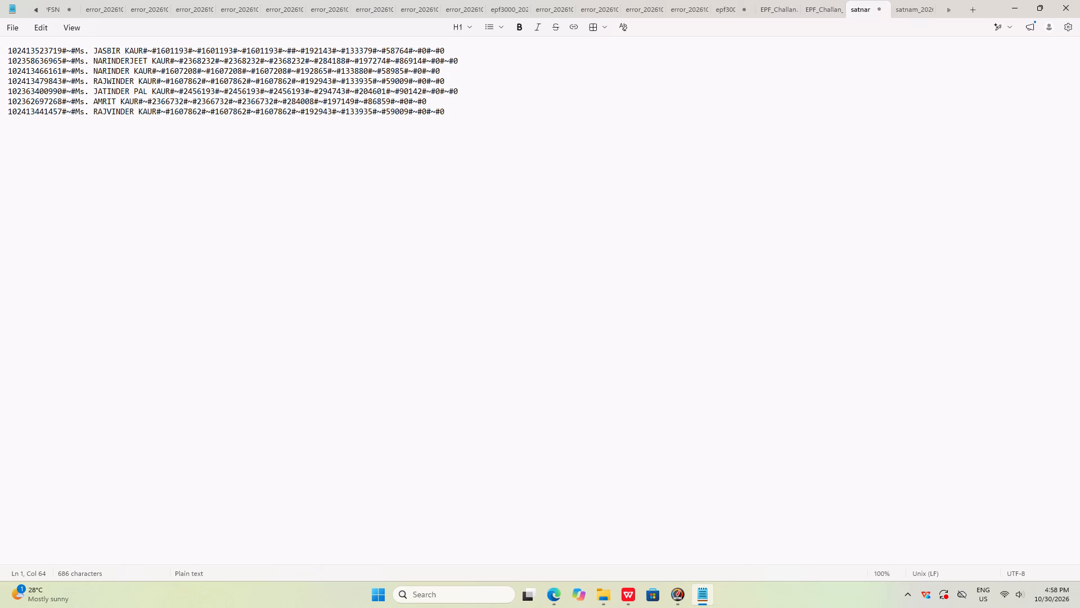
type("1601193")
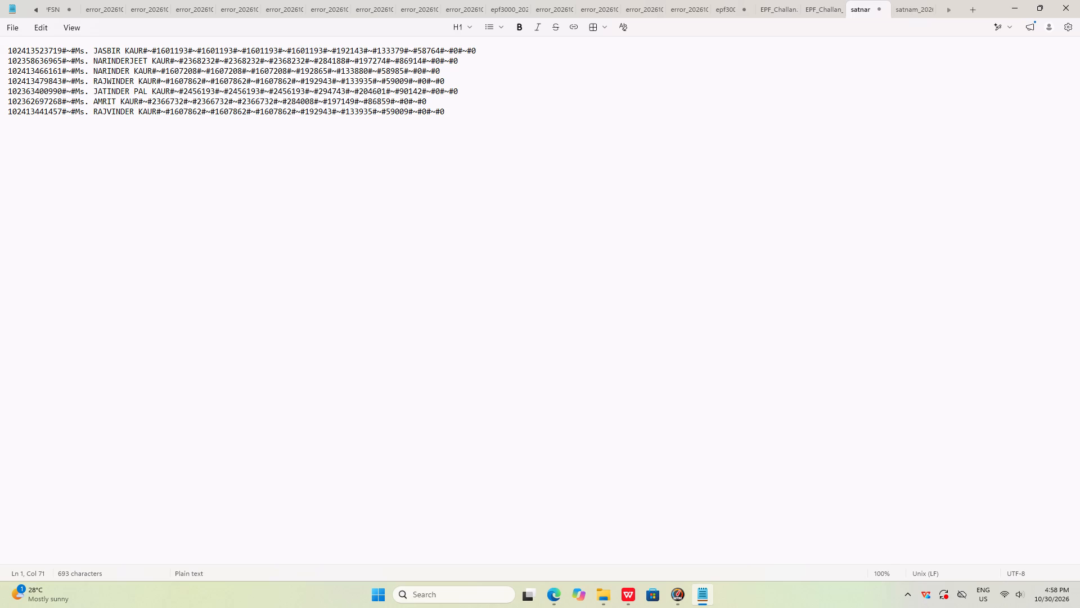
left_click(297, 202)
Insert a fourth wage field of 2368232 with its #~# separator after the third wage value in the second record.
left_click_drag(317, 59, 306, 59)
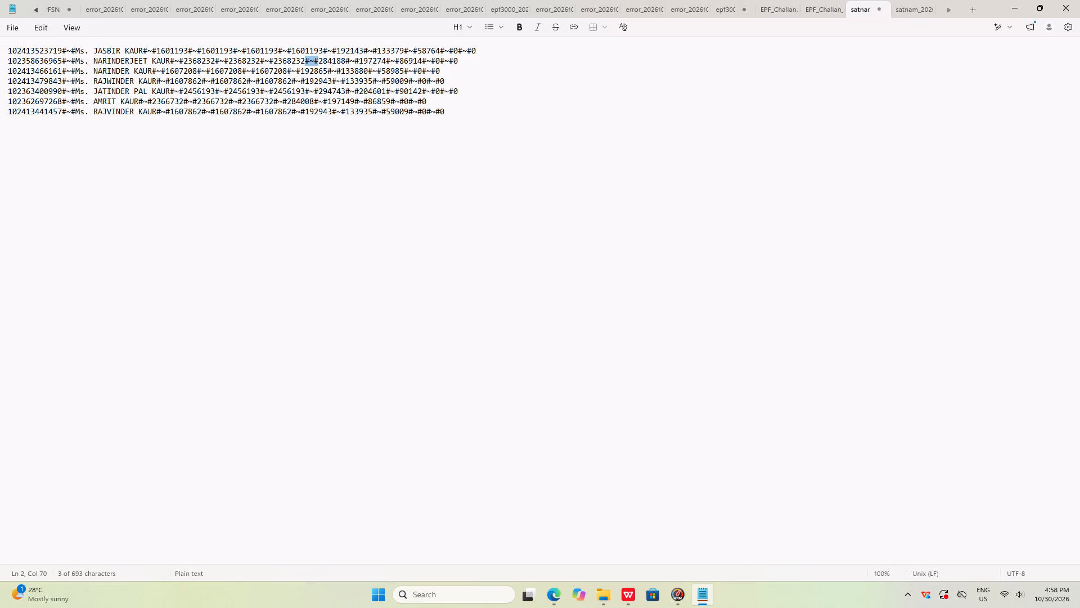
key("ctrl+c")
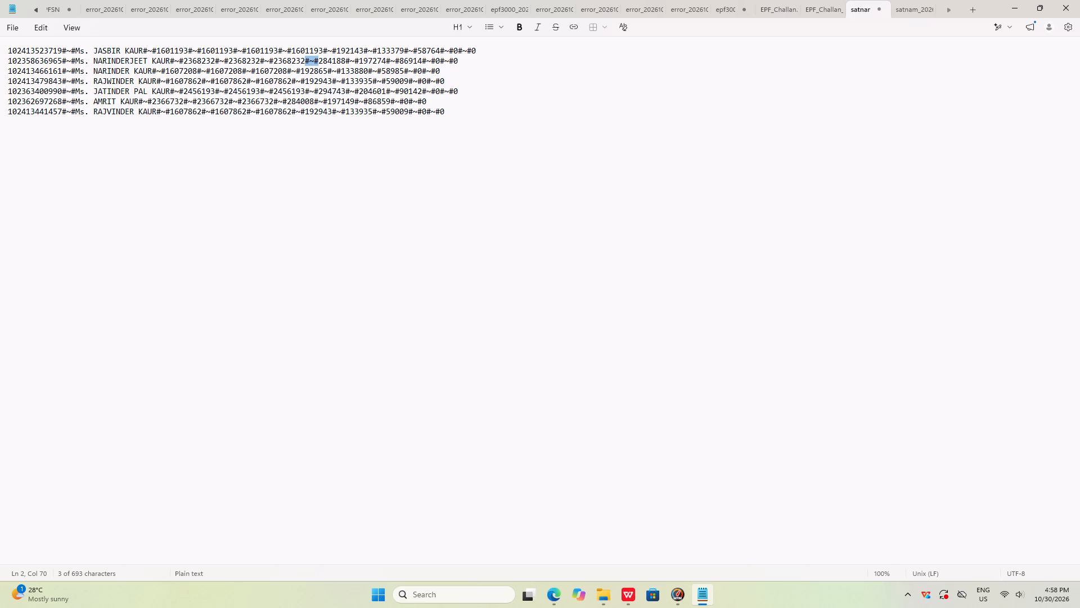
left_click(303, 59)
key("ctrl+v")
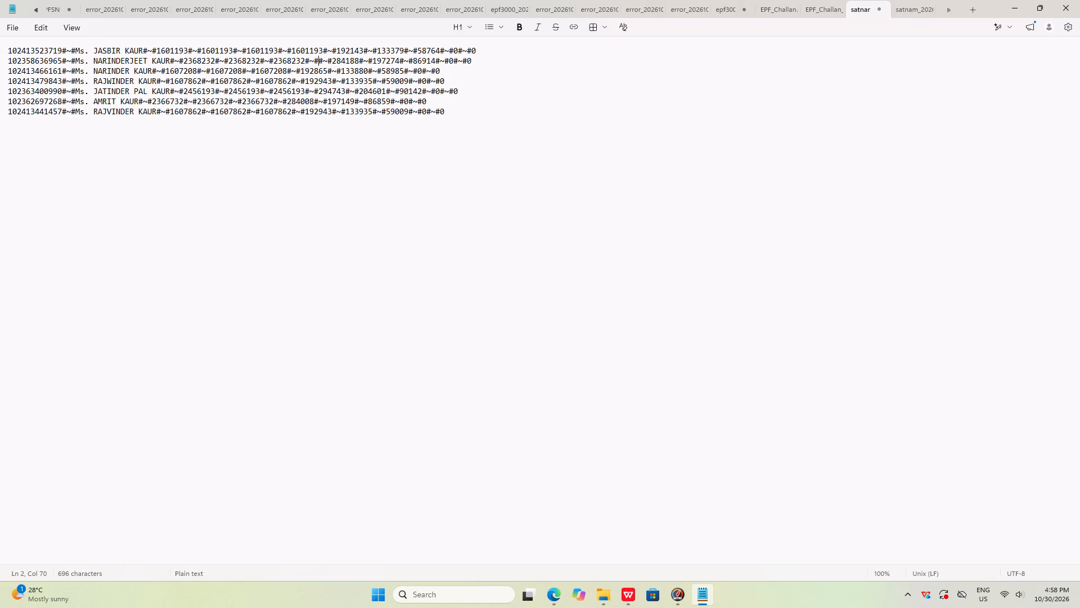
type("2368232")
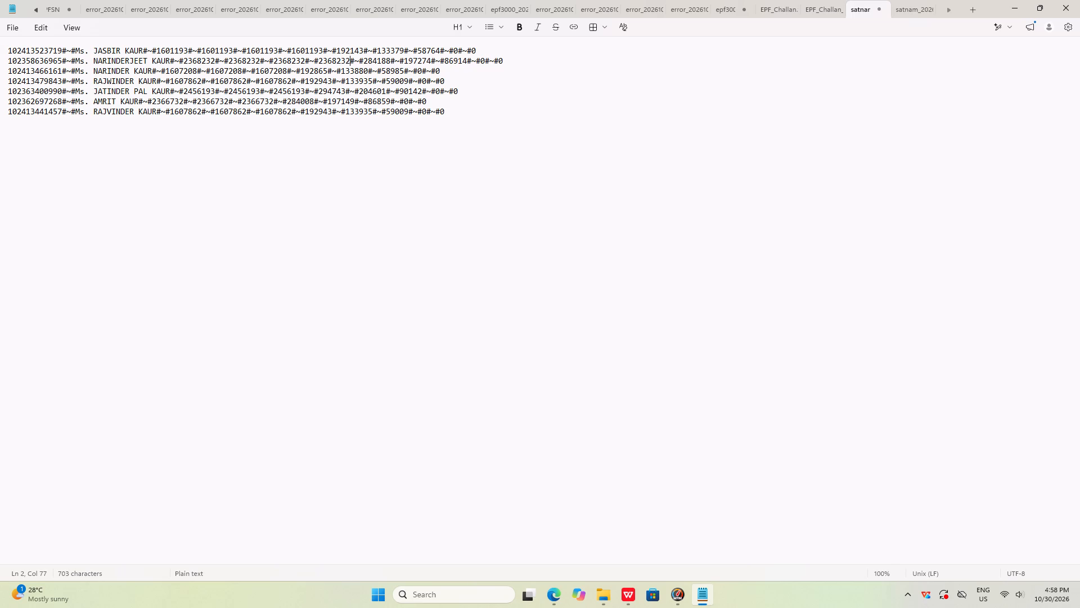
left_click(325, 160)
Insert a fourth wage field of 1607208 with its #~# separator after the third wage value in the third record.
scroll(302, 217, "up", 3, "ctrl")
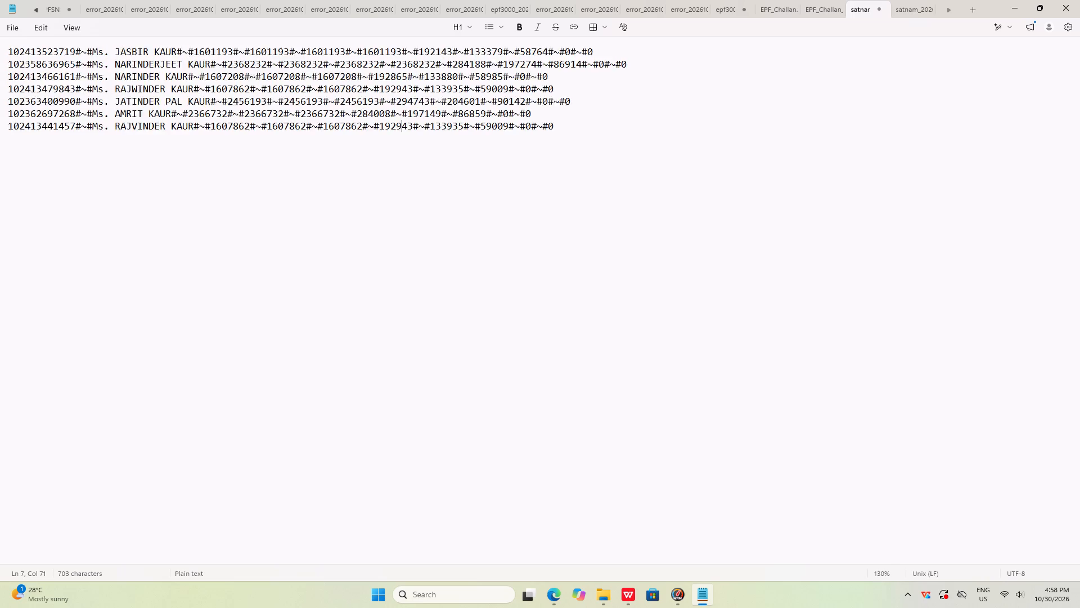
scroll(303, 216, "up", 8, "ctrl")
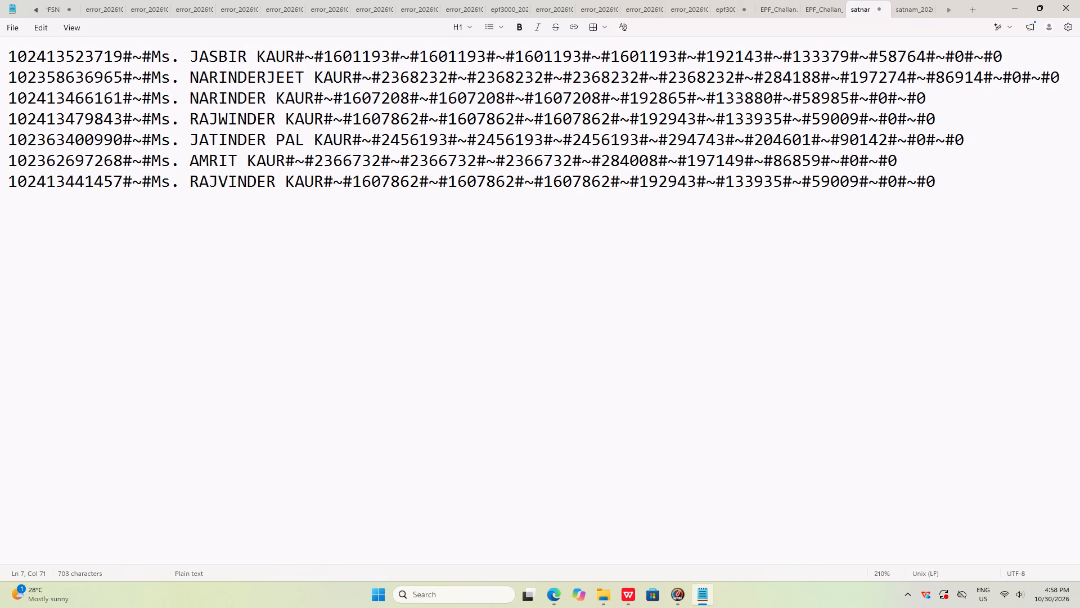
left_click_drag(627, 97, 601, 99)
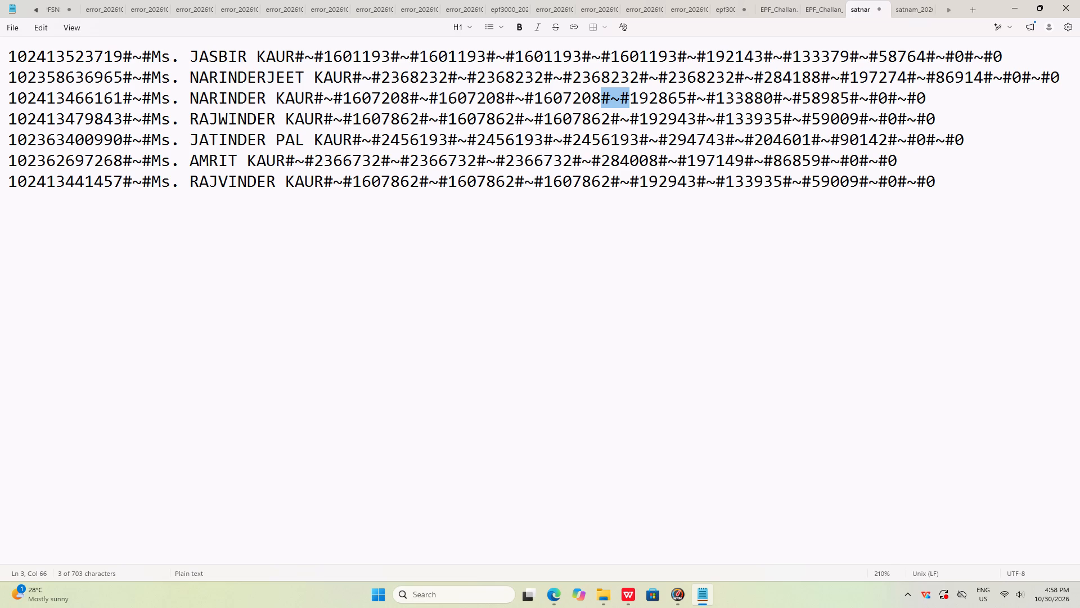
key("ctrl+c")
left_click(598, 96)
key("ctrl+v")
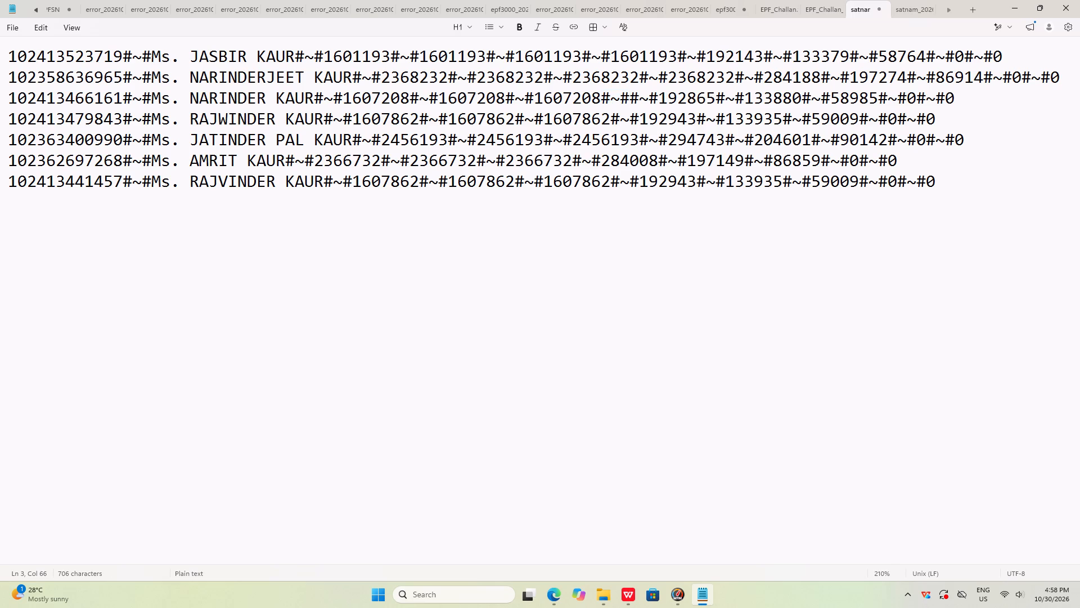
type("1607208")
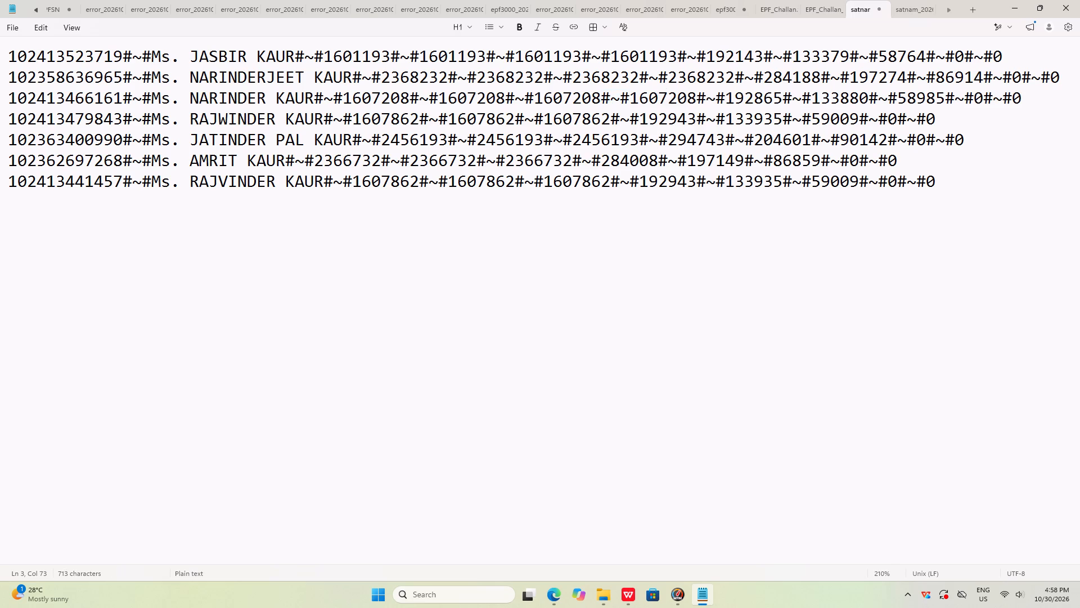
Insert a fourth wage field of 1607862 with its #~# separator after the third wage value in the fourth record.
left_click(611, 120)
key("ctrl+v")
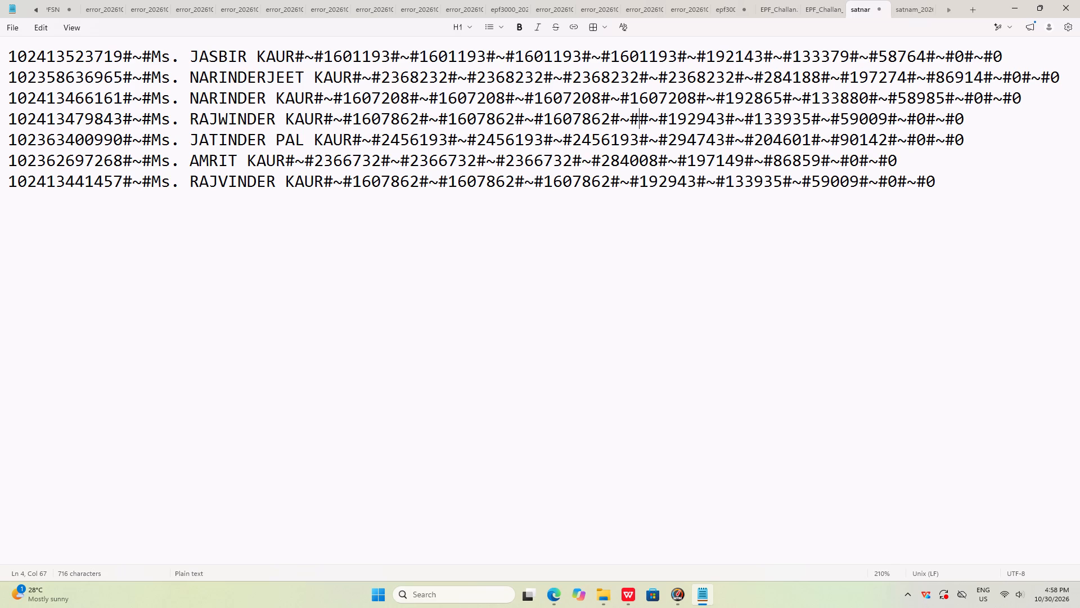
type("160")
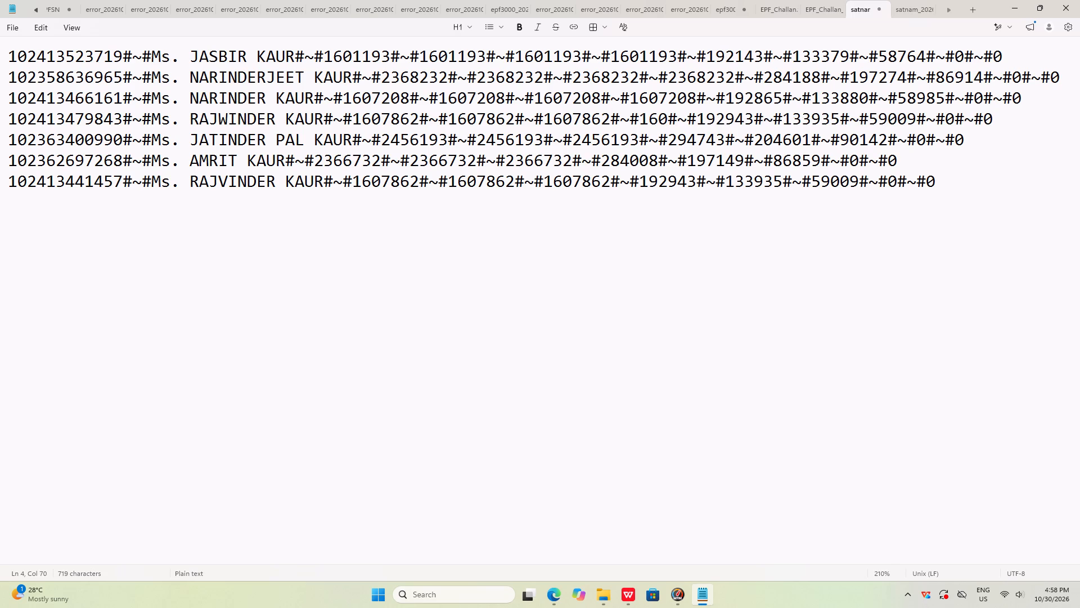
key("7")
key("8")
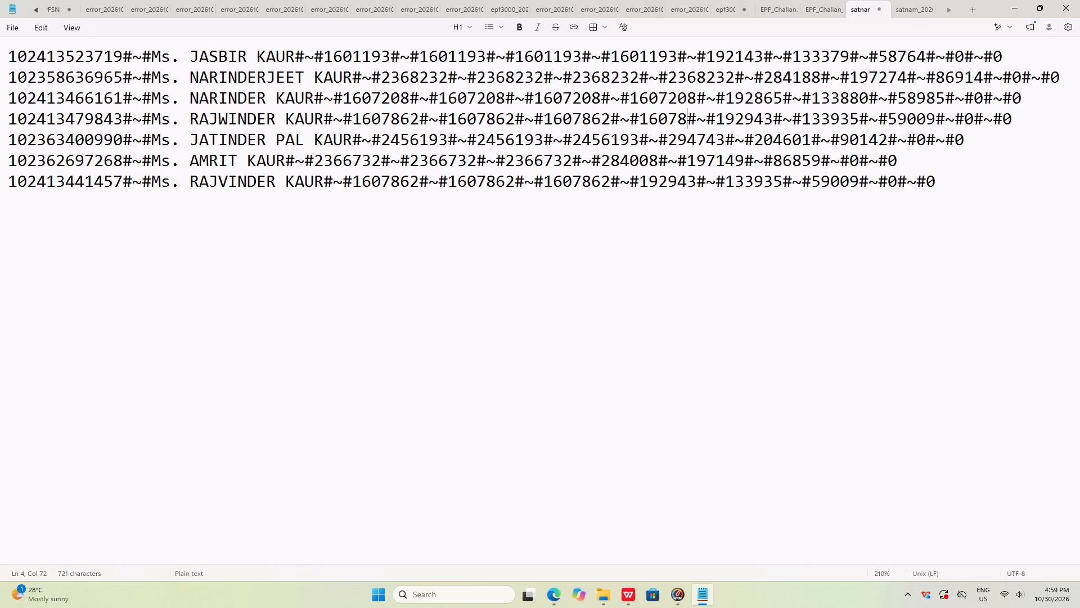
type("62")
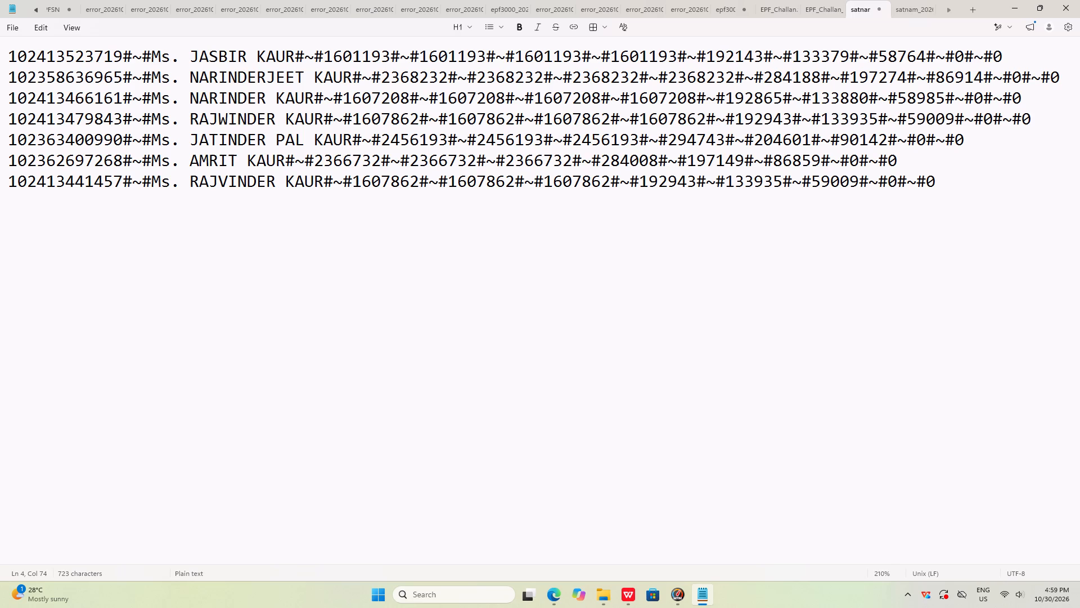
Insert a fourth wage field of 2456193 with its #~# separator after the third wage value in the fifth record.
left_click(639, 140)
key("ctrl+v")
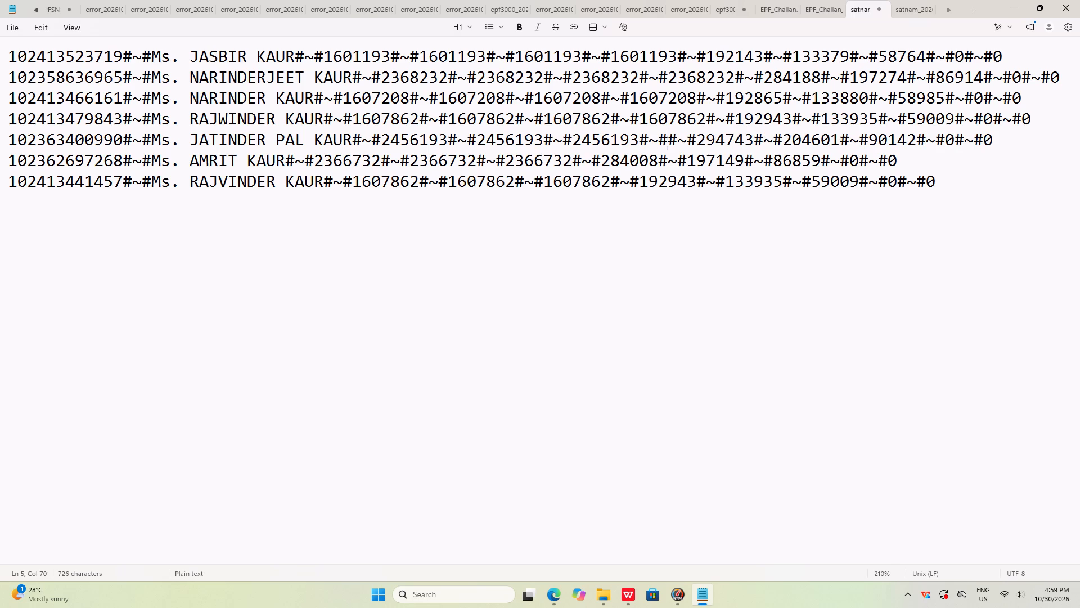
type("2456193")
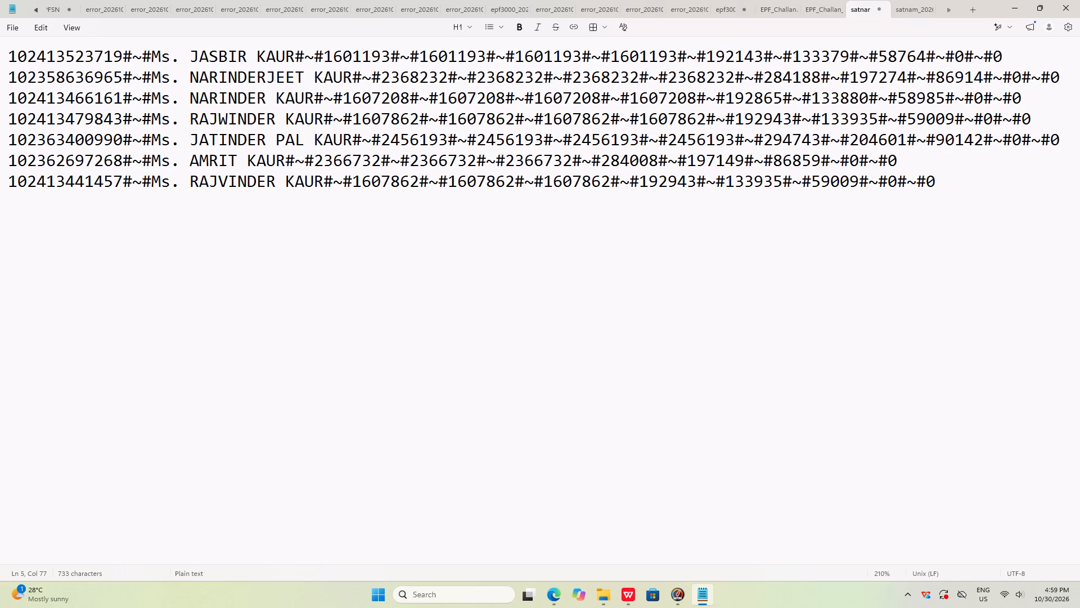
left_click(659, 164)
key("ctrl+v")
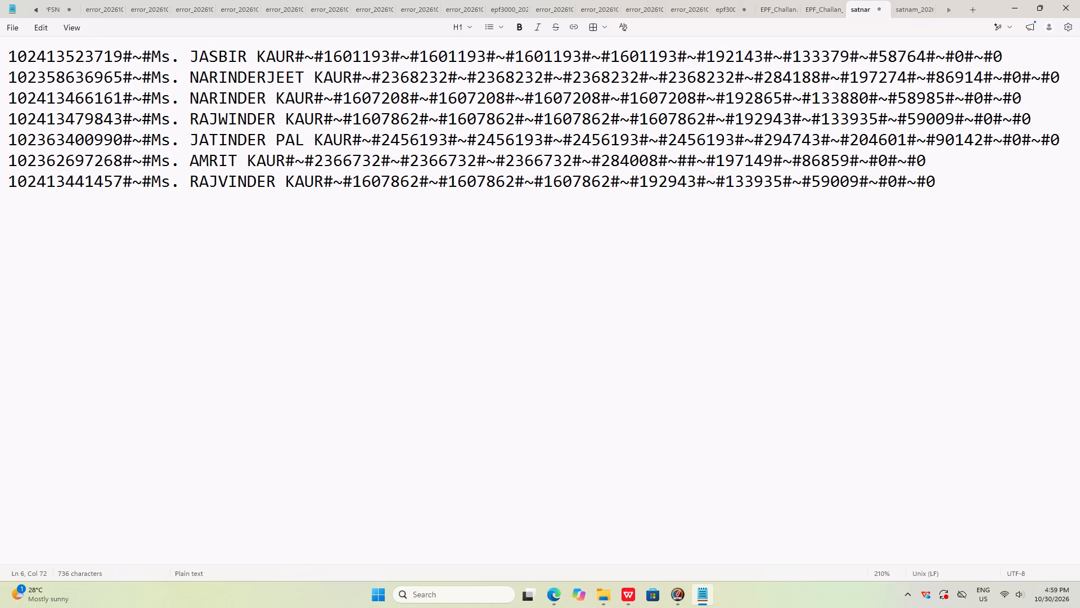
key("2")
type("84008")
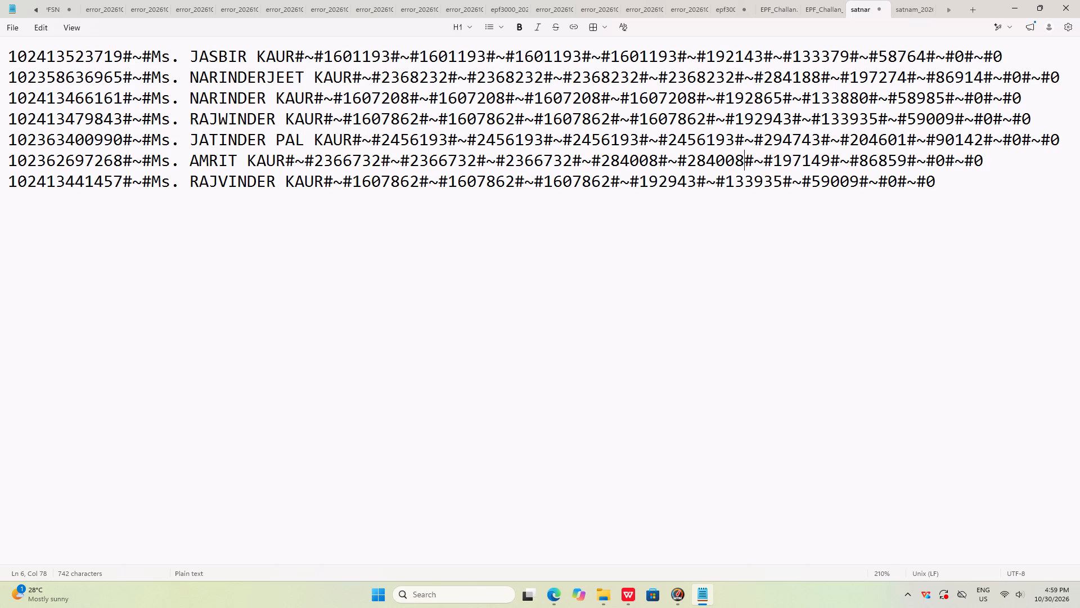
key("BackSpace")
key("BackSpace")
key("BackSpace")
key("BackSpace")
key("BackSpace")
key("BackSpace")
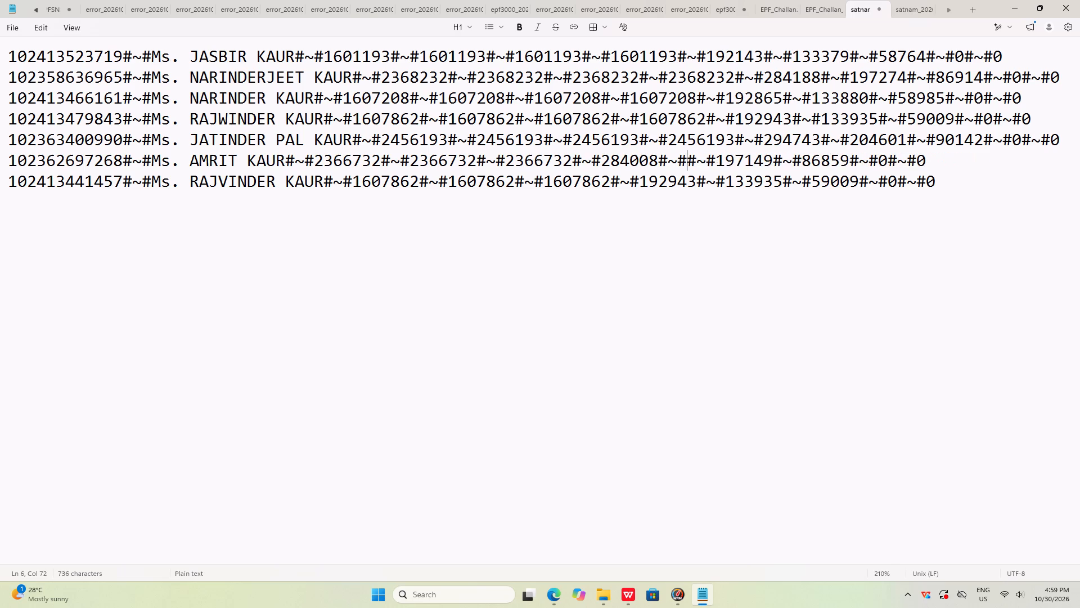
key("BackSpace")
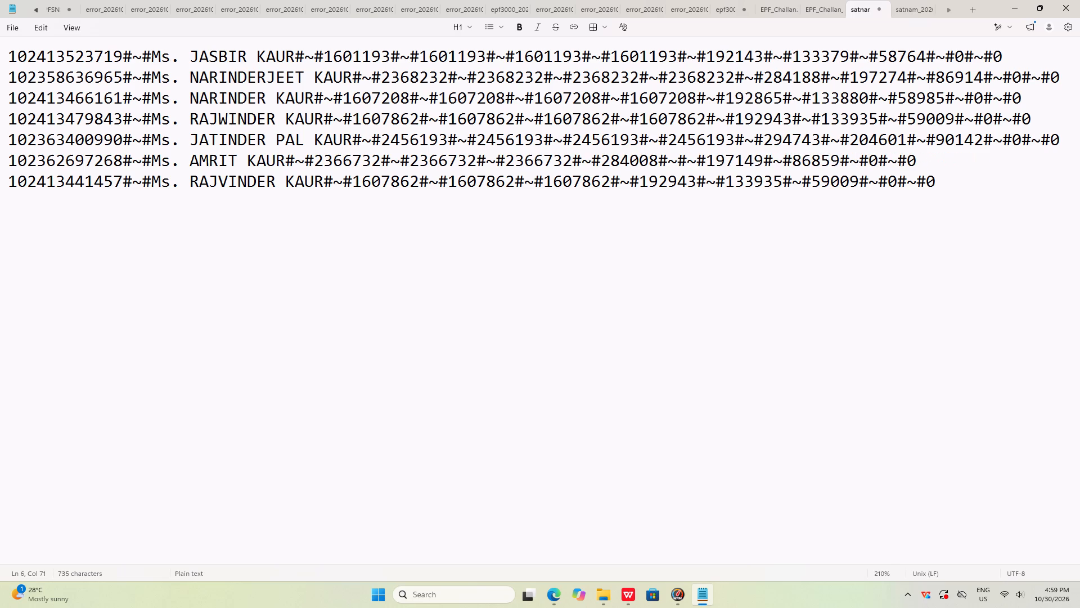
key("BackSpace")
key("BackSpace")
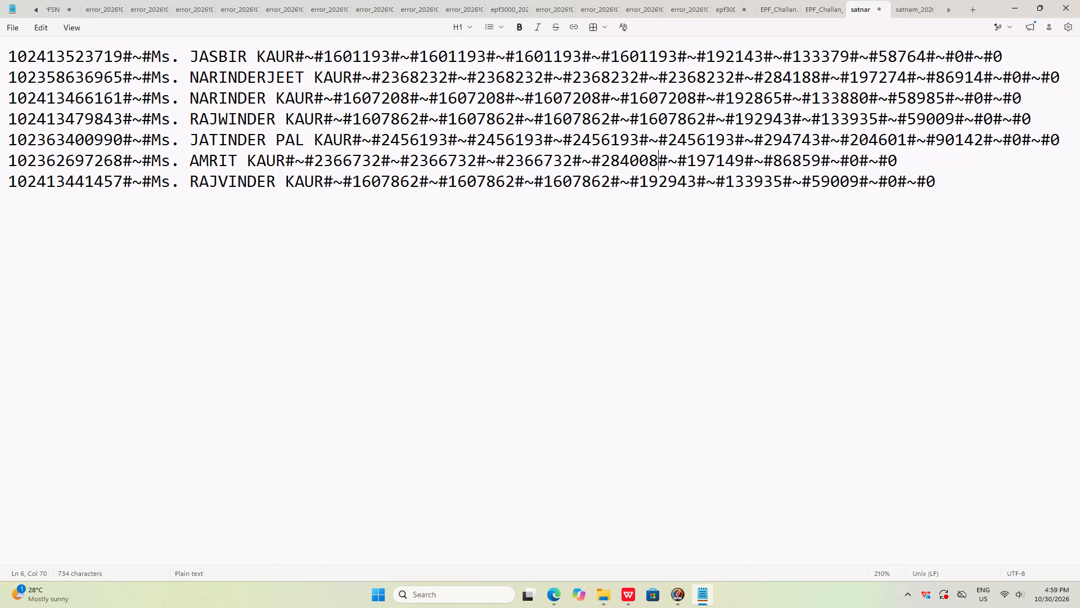
Insert a fourth wage field of 2366732 with its #~# separator after the third wage value in the sixth record.
left_click(570, 160)
key("ctrl+v")
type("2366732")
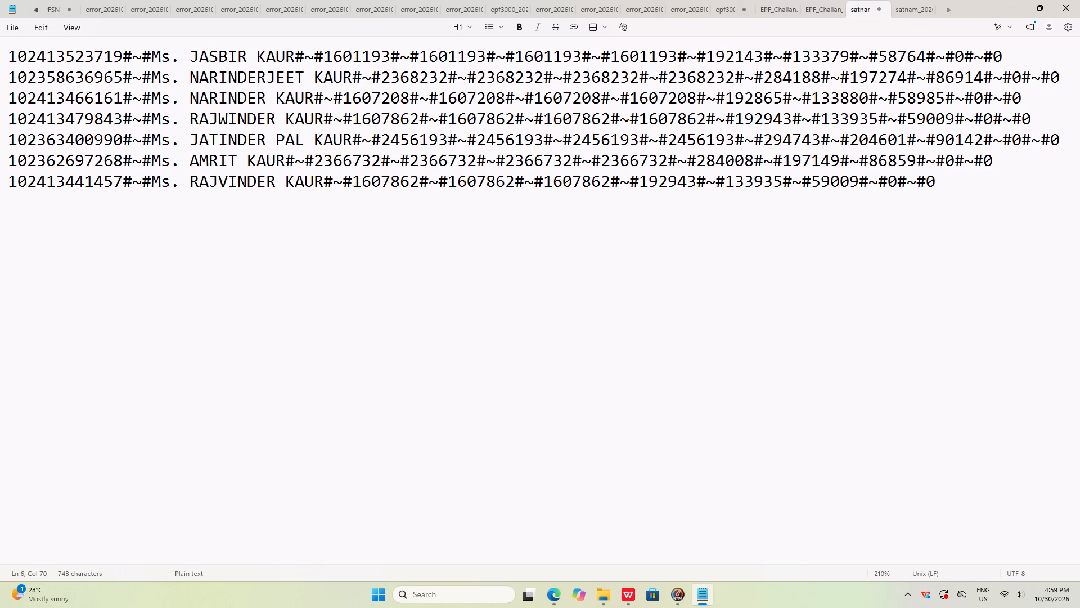
left_click(588, 269)
left_click(626, 594)
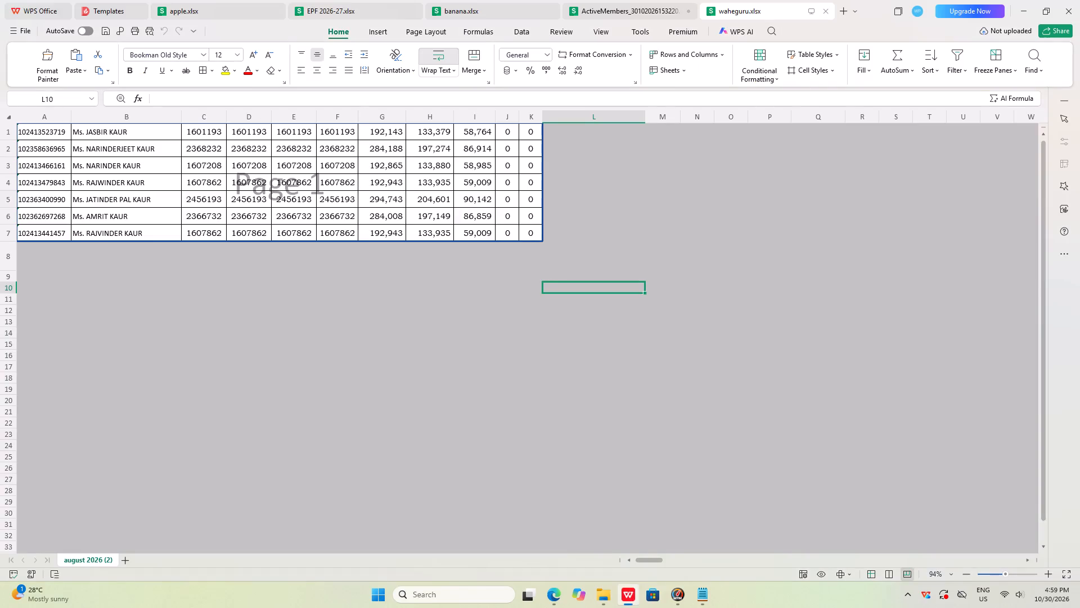
key("alt+Tab")
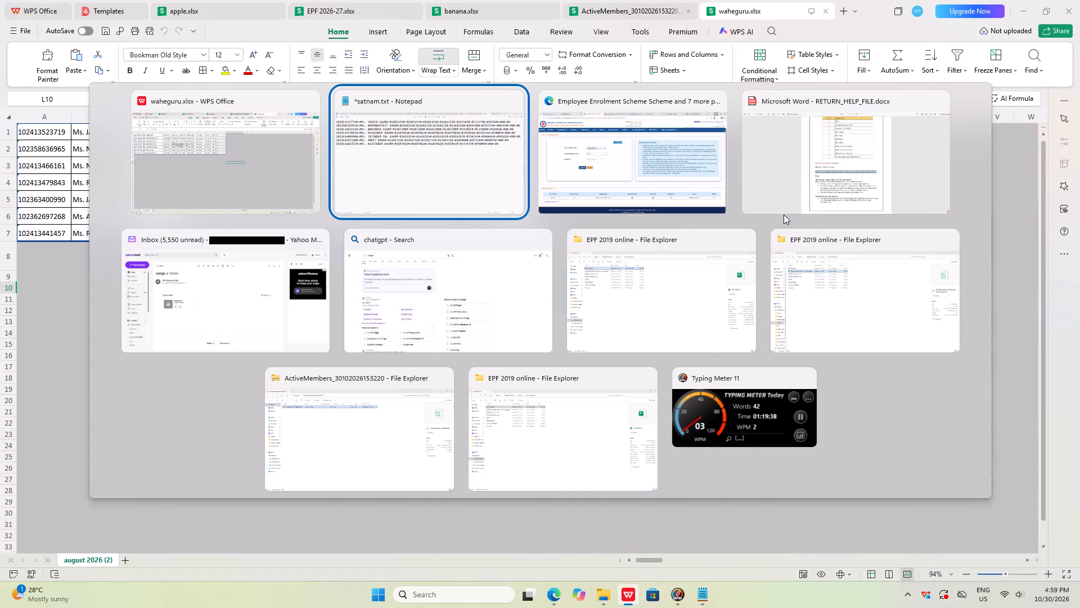
key("alt+Tab")
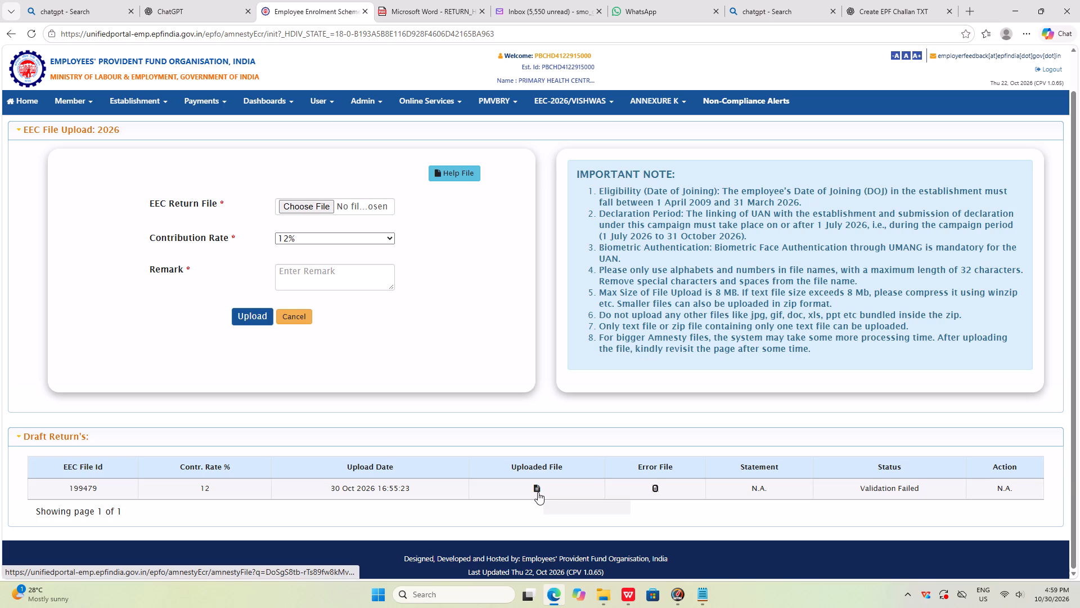
left_click(652, 489)
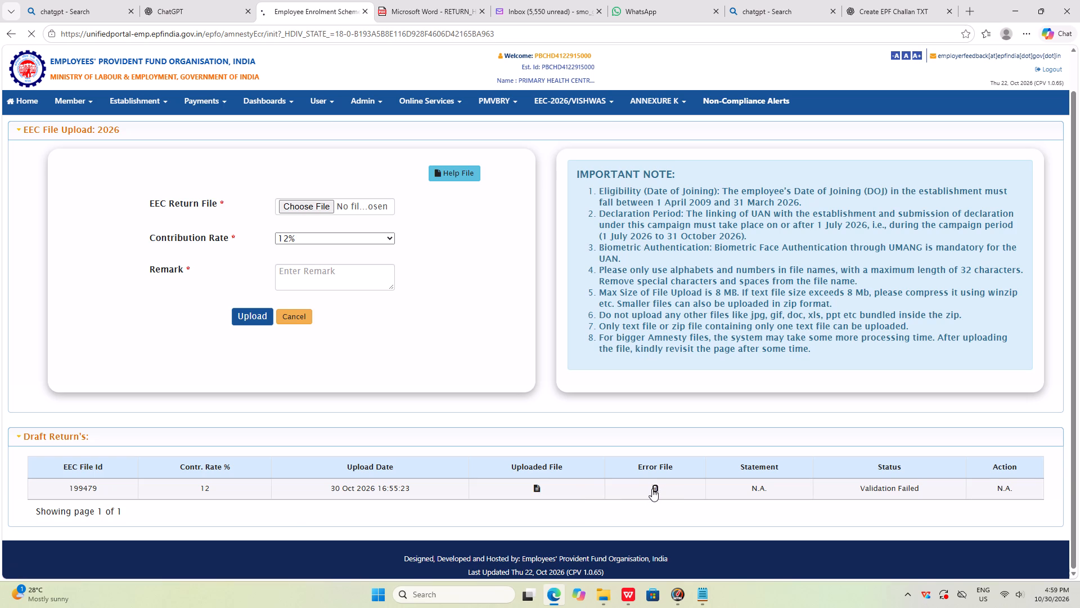
left_click(865, 85)
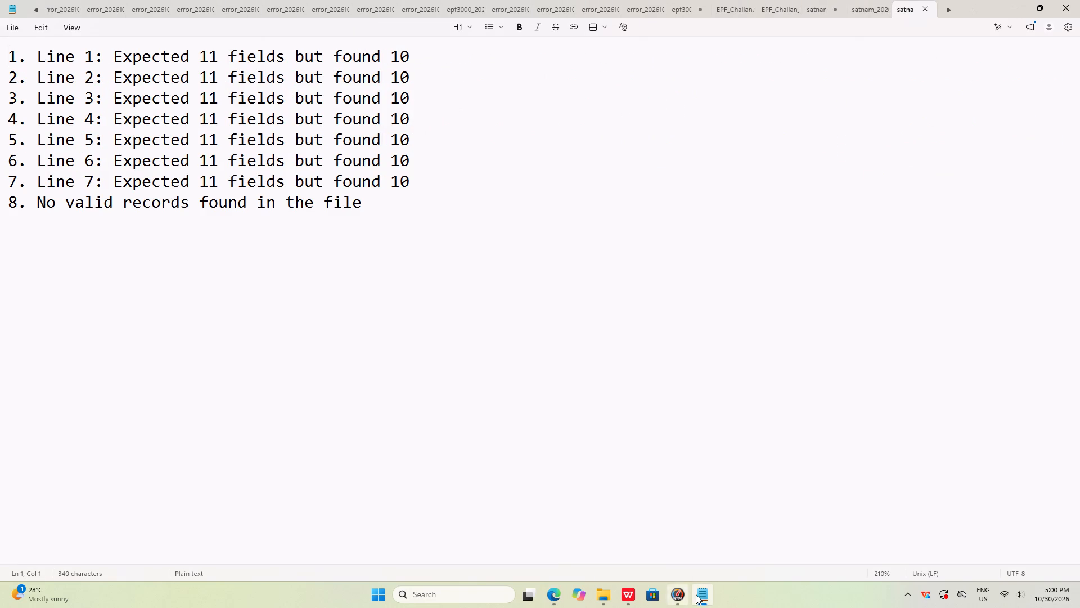
left_click(682, 508)
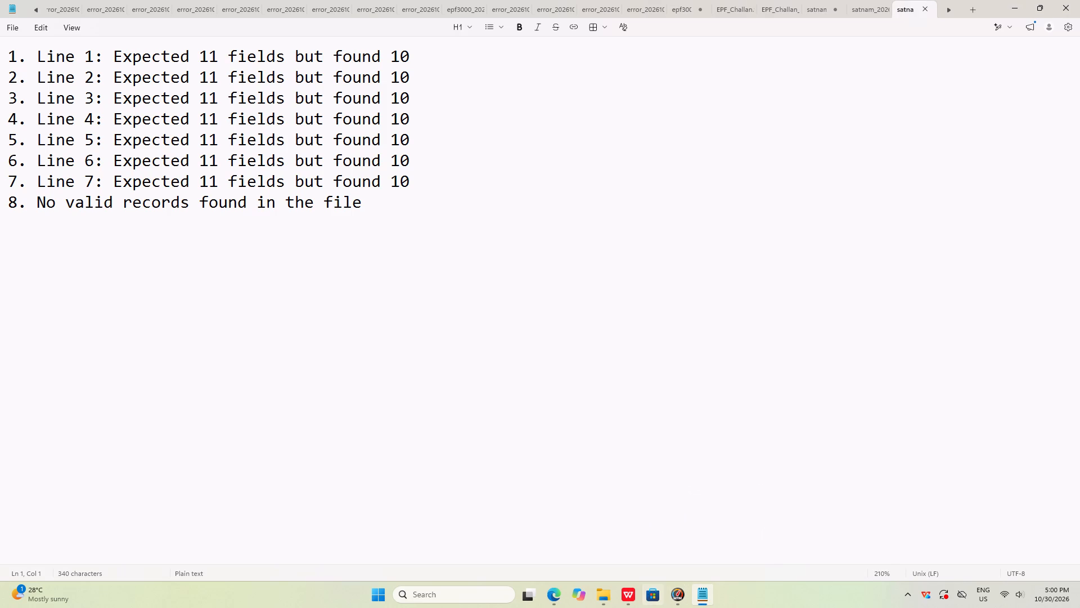
left_click(853, 10)
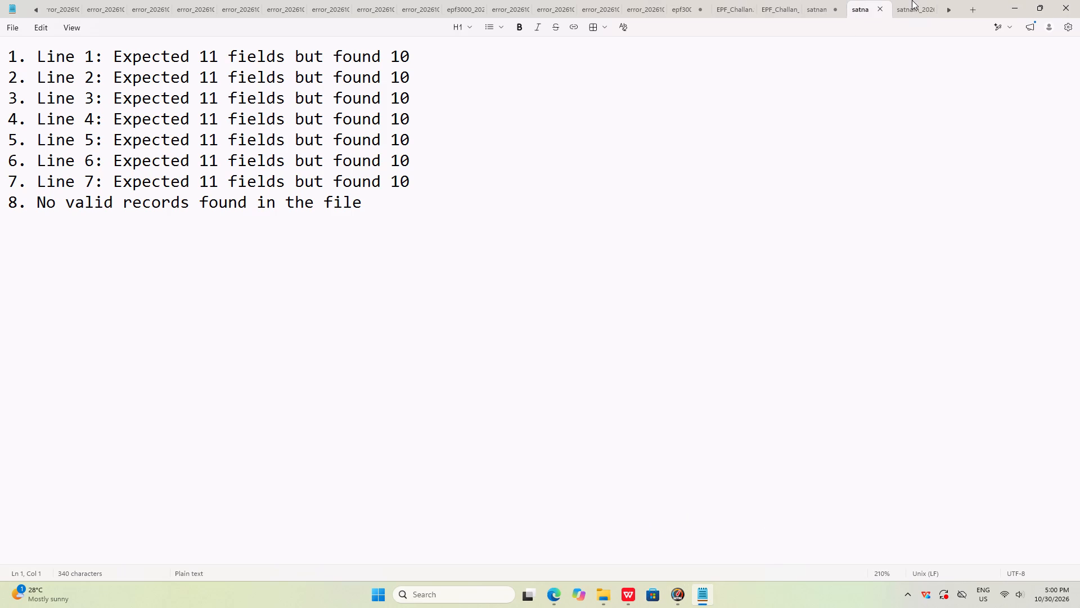
Back in the satnam text file, insert a fourth wage field of 1607862 with its #~# separator after the third wage value in the seventh record.
left_click(814, 11)
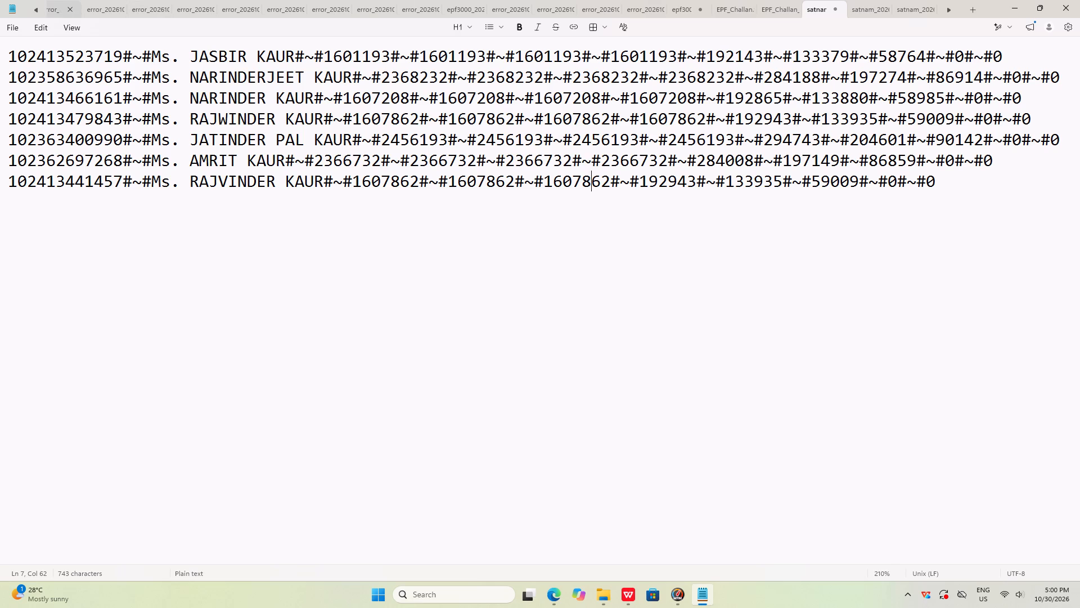
left_click_drag(607, 180, 541, 180)
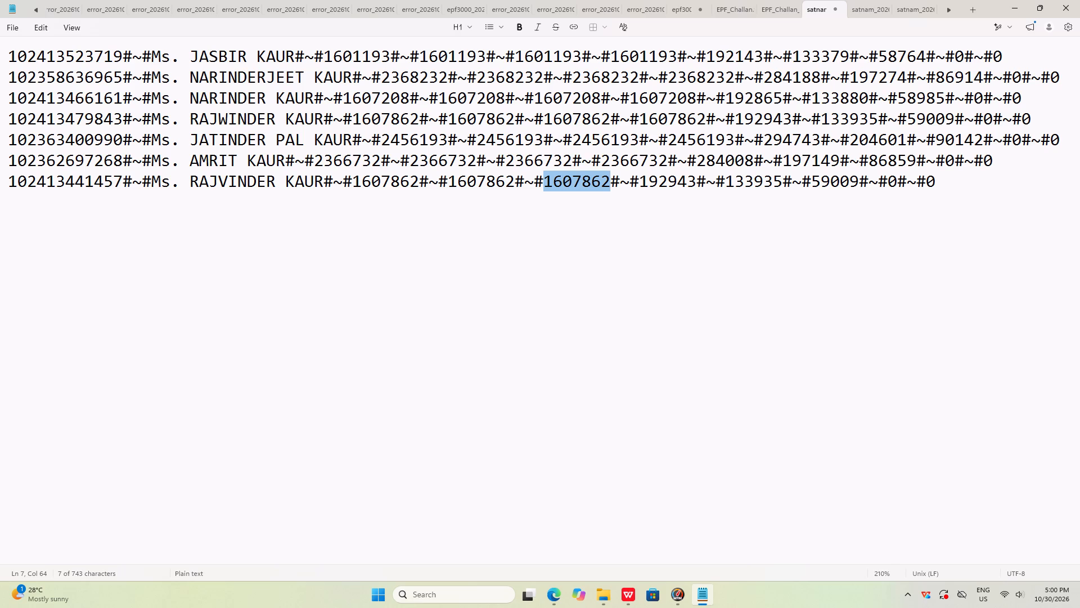
left_click_drag(515, 180, 543, 180)
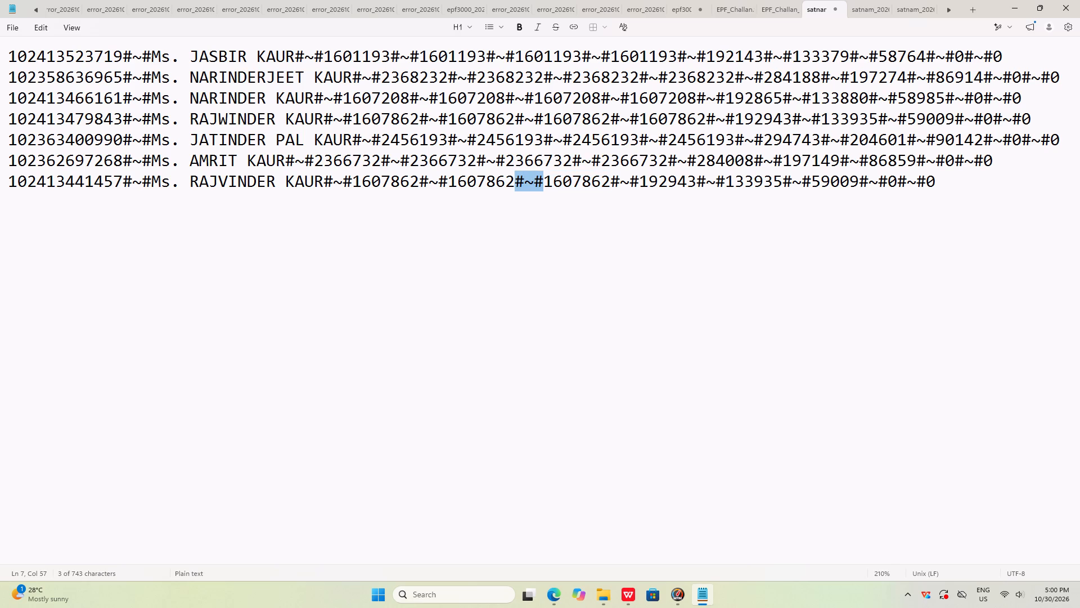
key("ctrl+c")
key("ctrl+c")
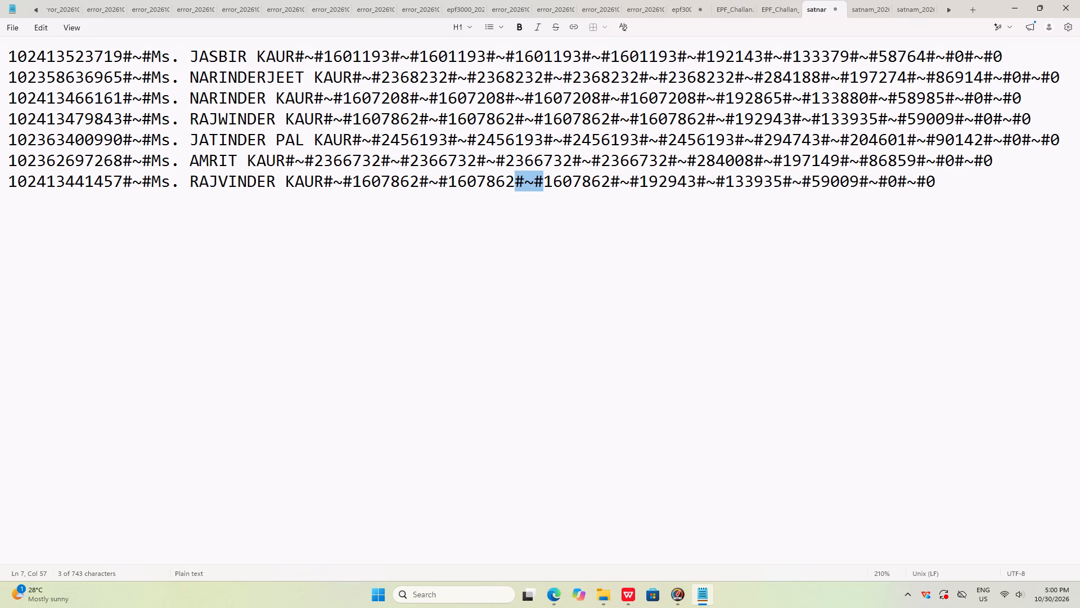
left_click(611, 177)
key("ctrl+v")
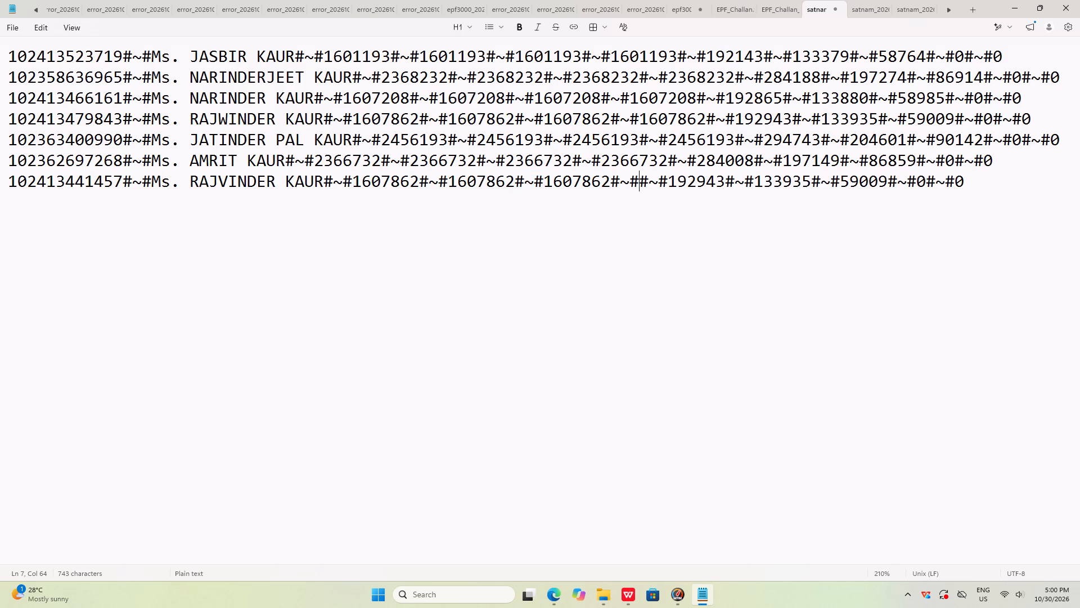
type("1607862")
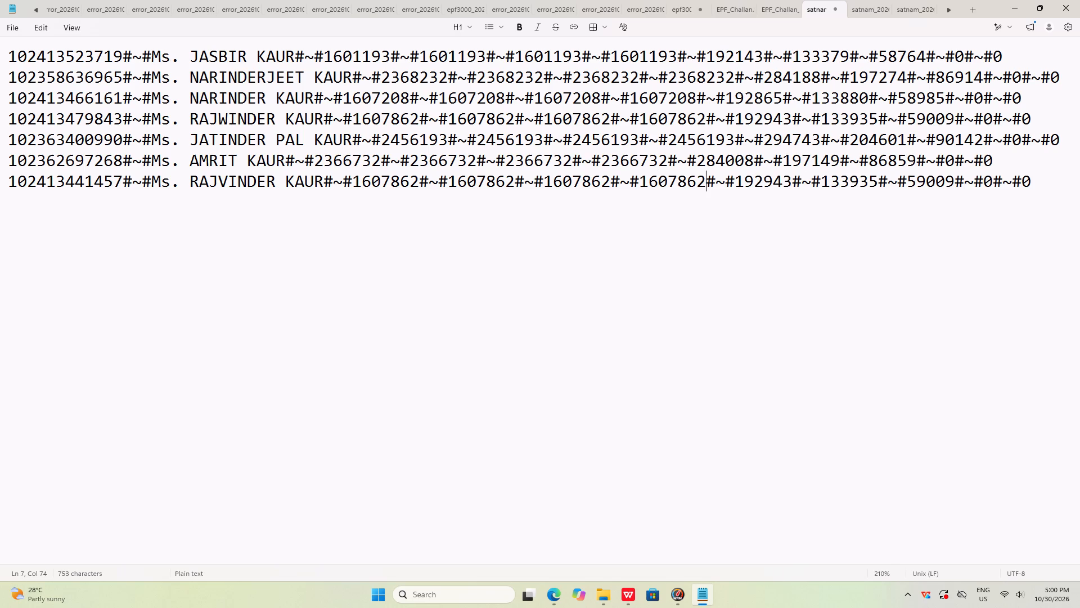
left_click(415, 290)
Save the edited satnam text file and close it.
left_click(12, 27)
left_click(20, 133)
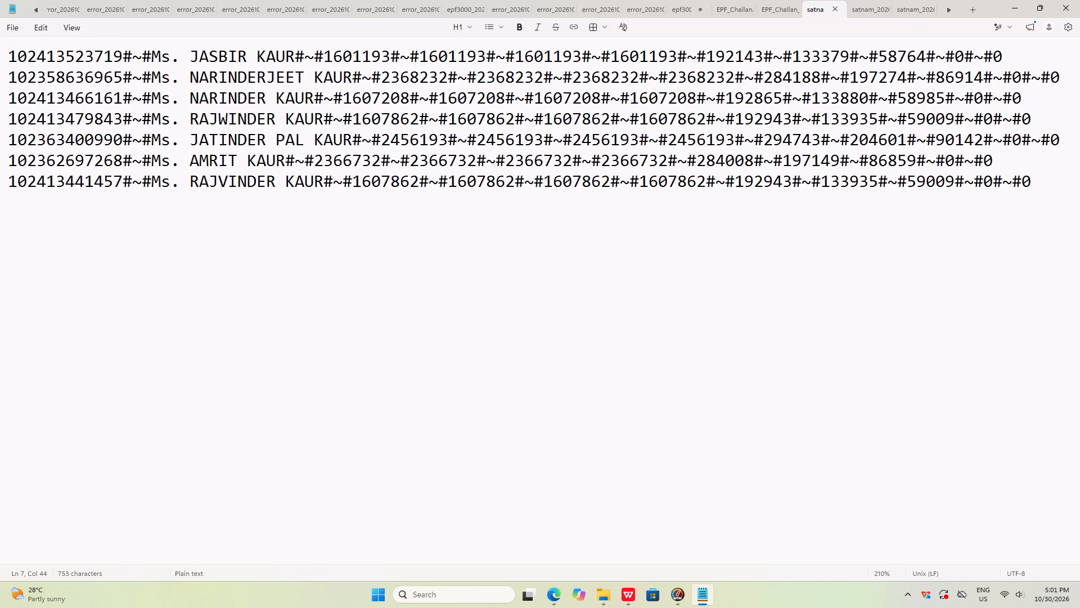
left_click(837, 7)
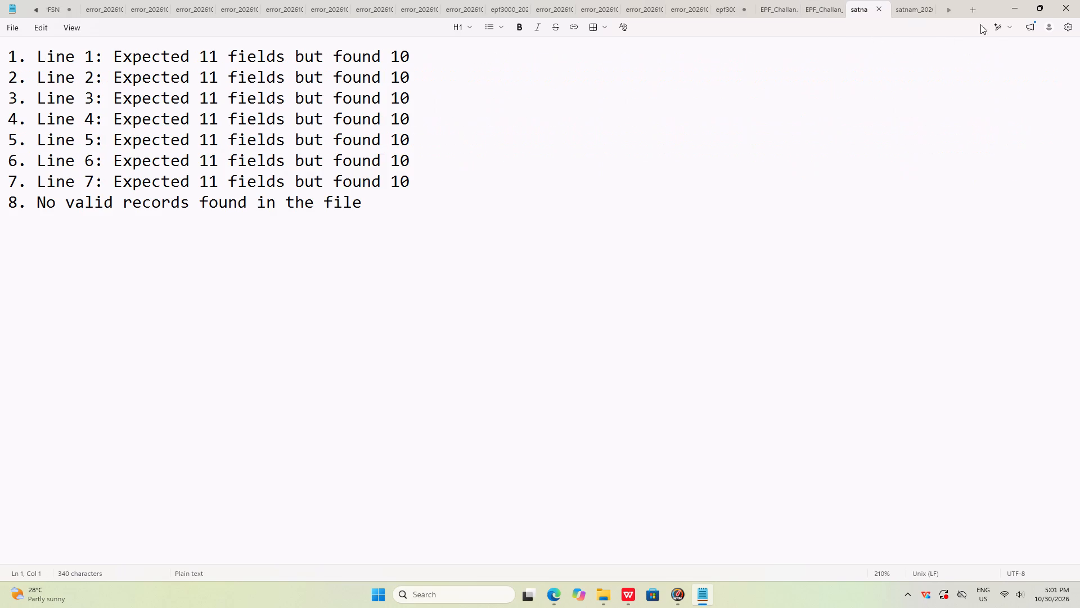
On the EPF portal's EEC 2026 file upload page, upload satnam.txt from the Desktop as the return file with the remark "ok".
left_click(1018, 5)
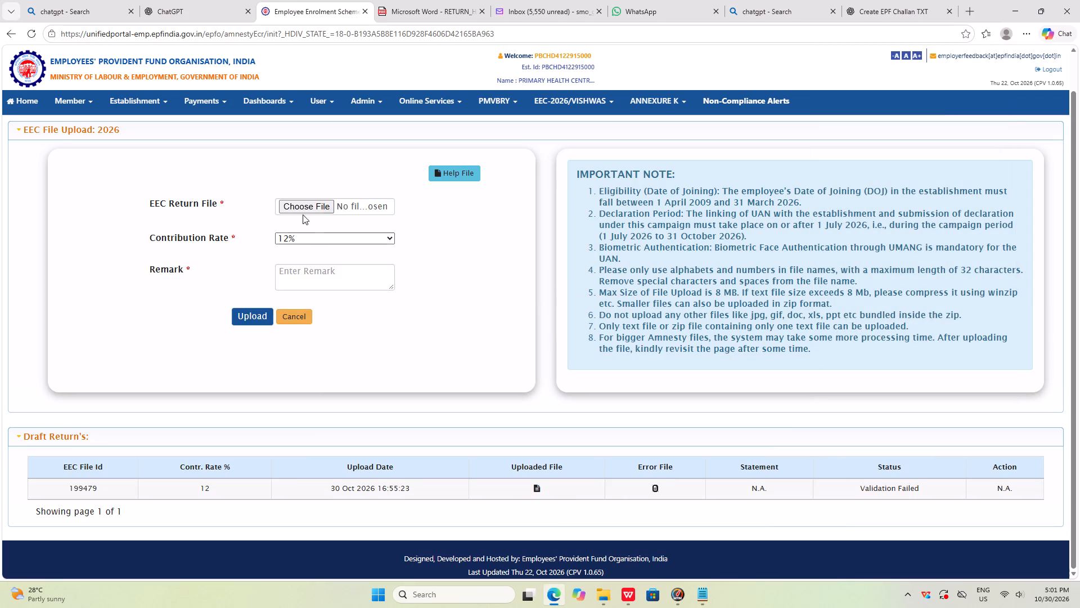
left_click(313, 208)
left_click(52, 105)
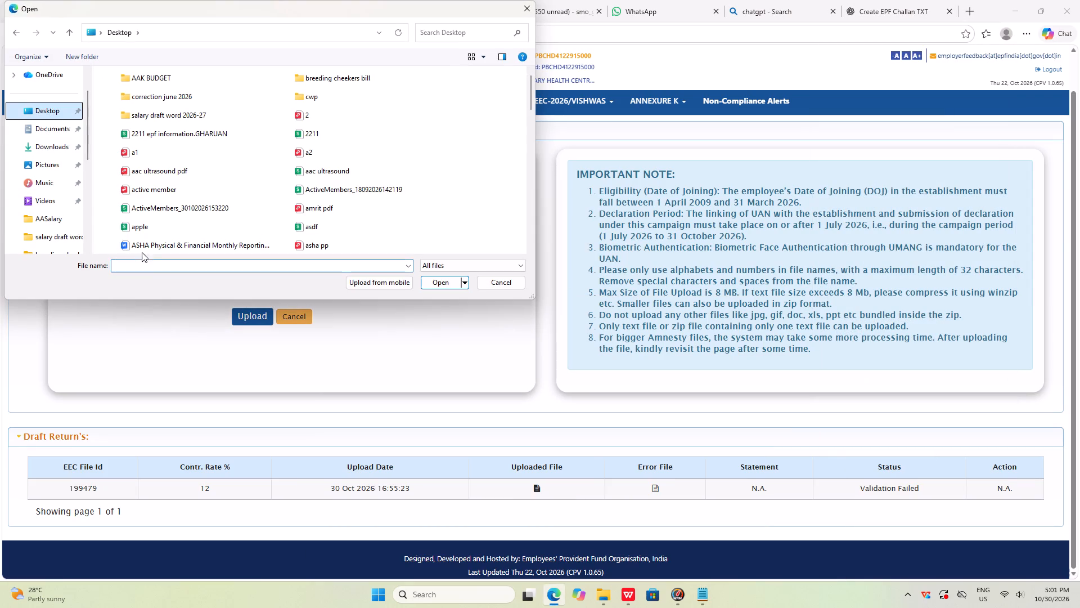
left_click(154, 262)
type("sat")
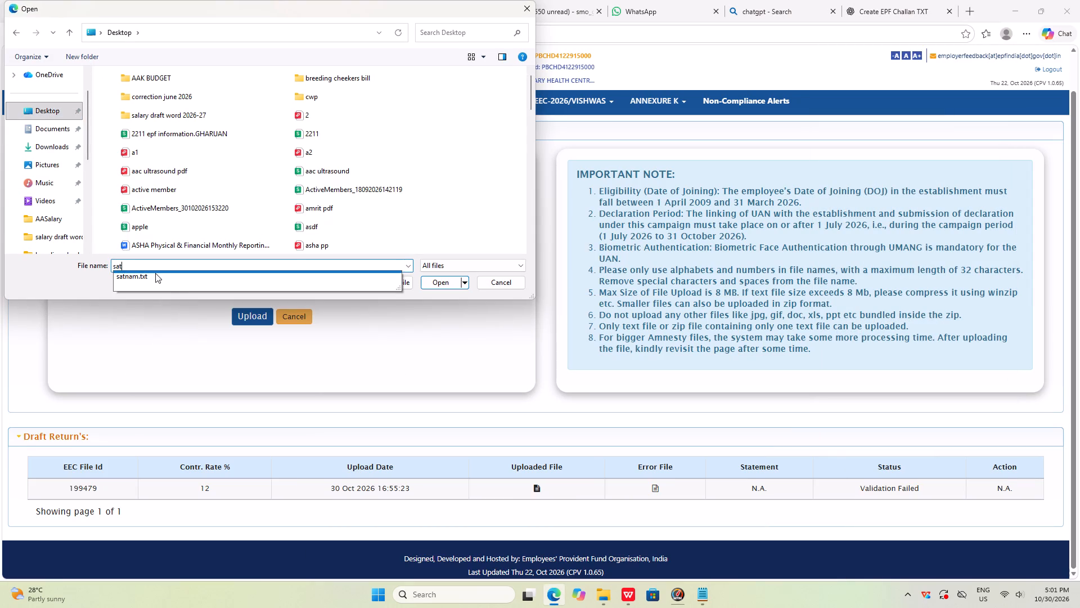
left_click(153, 277)
left_click(434, 279)
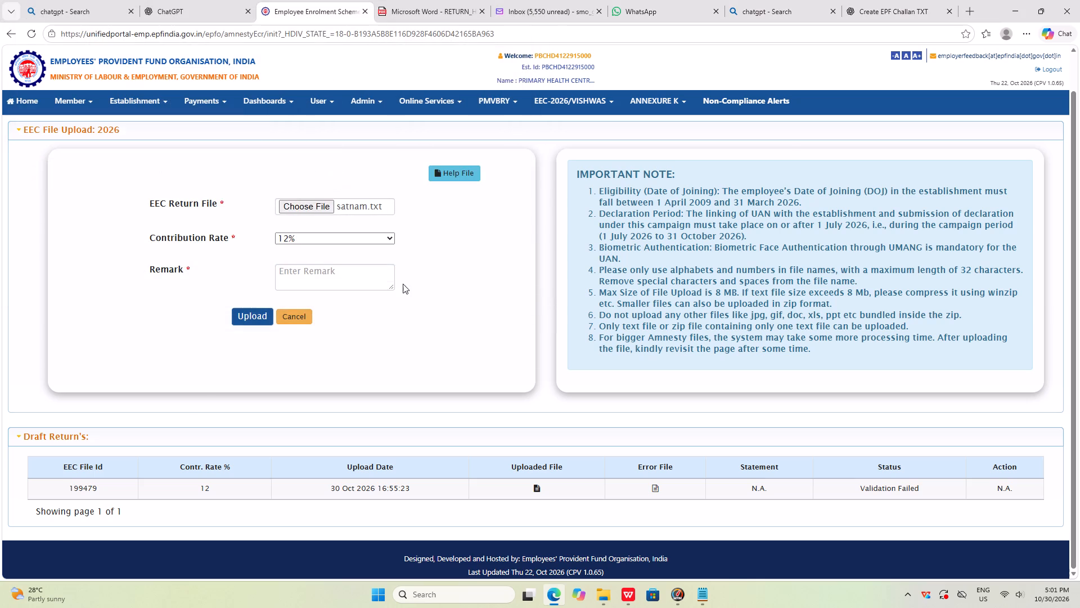
left_click(314, 271)
type("ok")
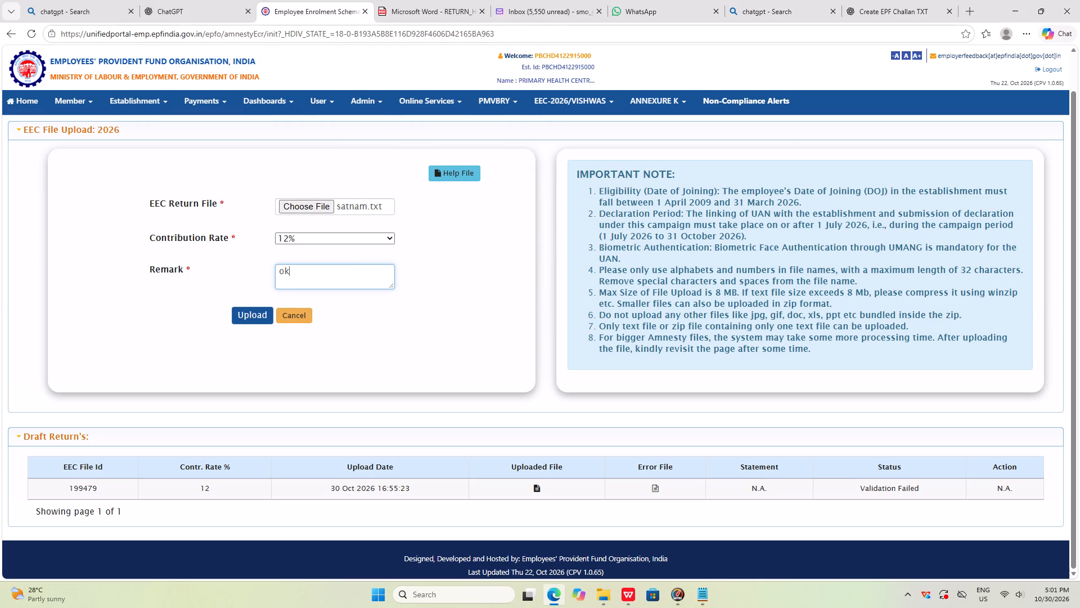
left_click(250, 314)
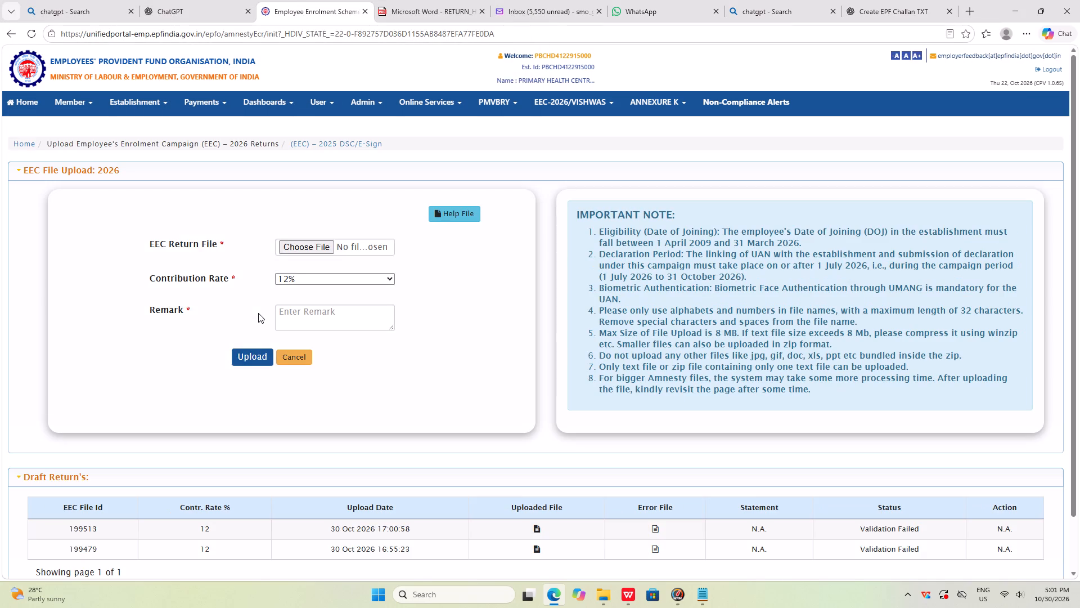
Open the newest draft return's error file to read its line errors, and close the earlier return's error file.
left_click(652, 529)
left_click(889, 92)
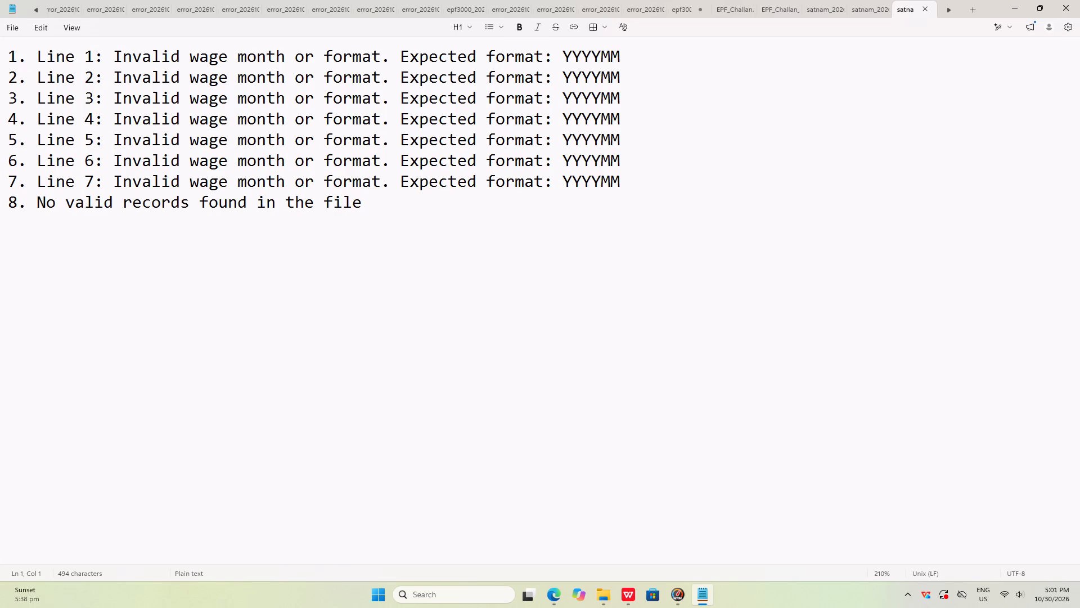
left_click(865, 5)
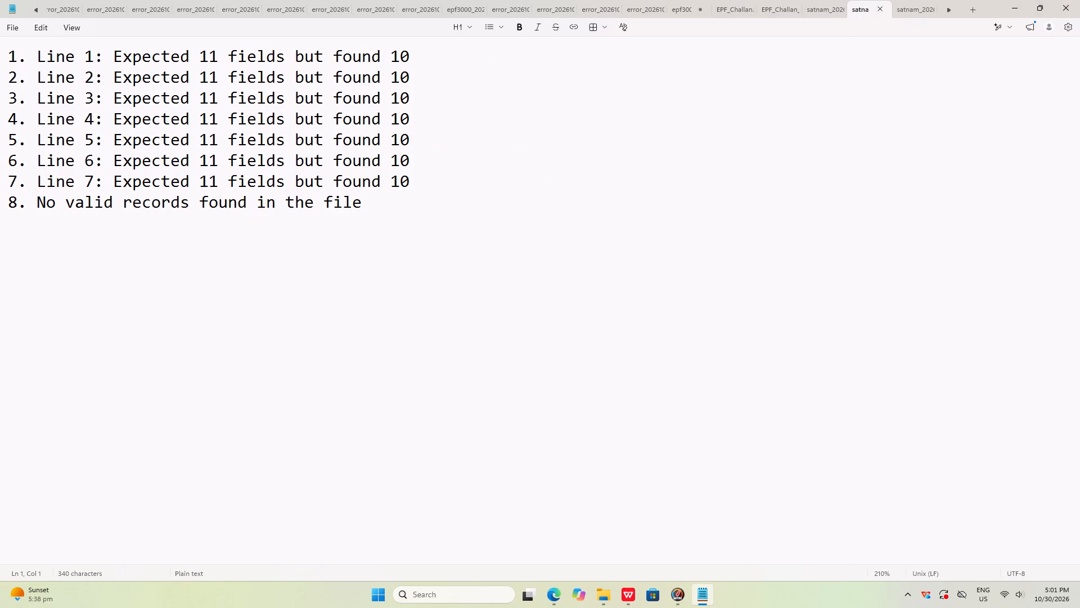
left_click(880, 10)
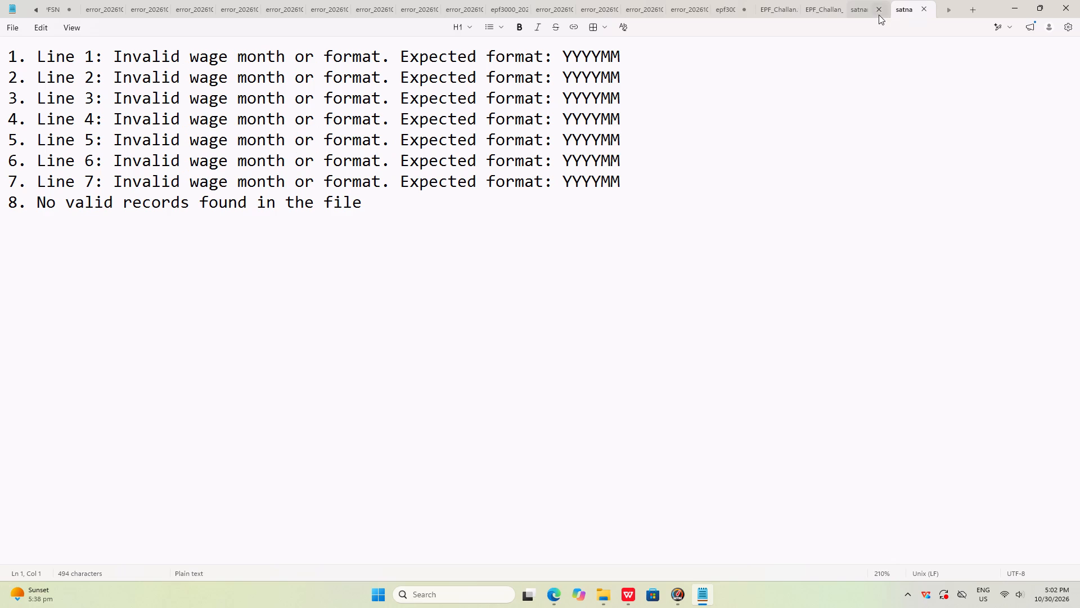
Look over the employee records in the waheguru workbook to check their columns against the reported errors.
left_click(1015, 7)
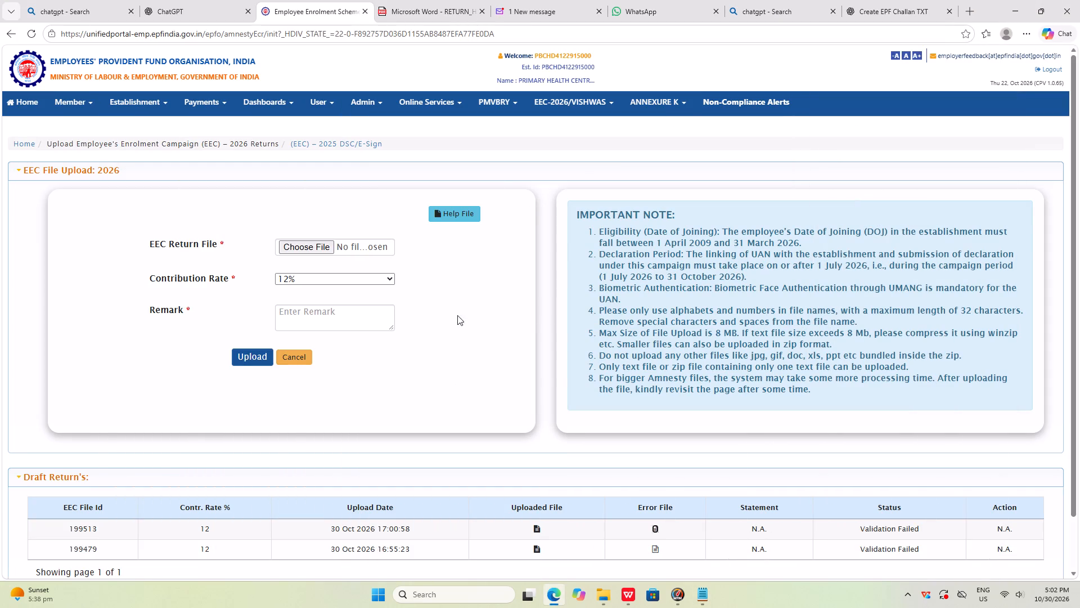
left_click(1015, 6)
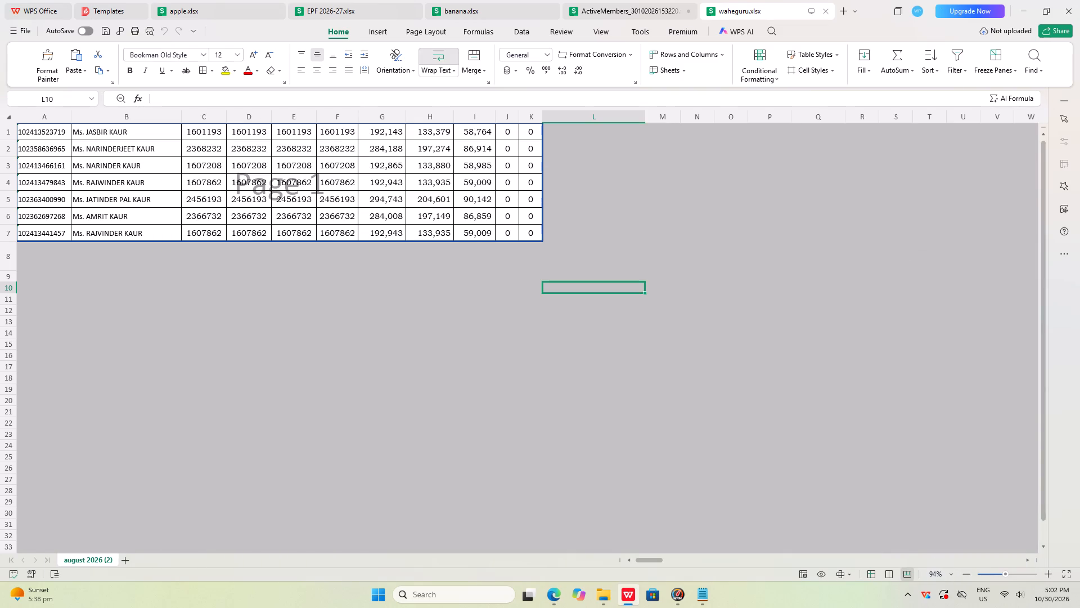
scroll(391, 237, "up", 2)
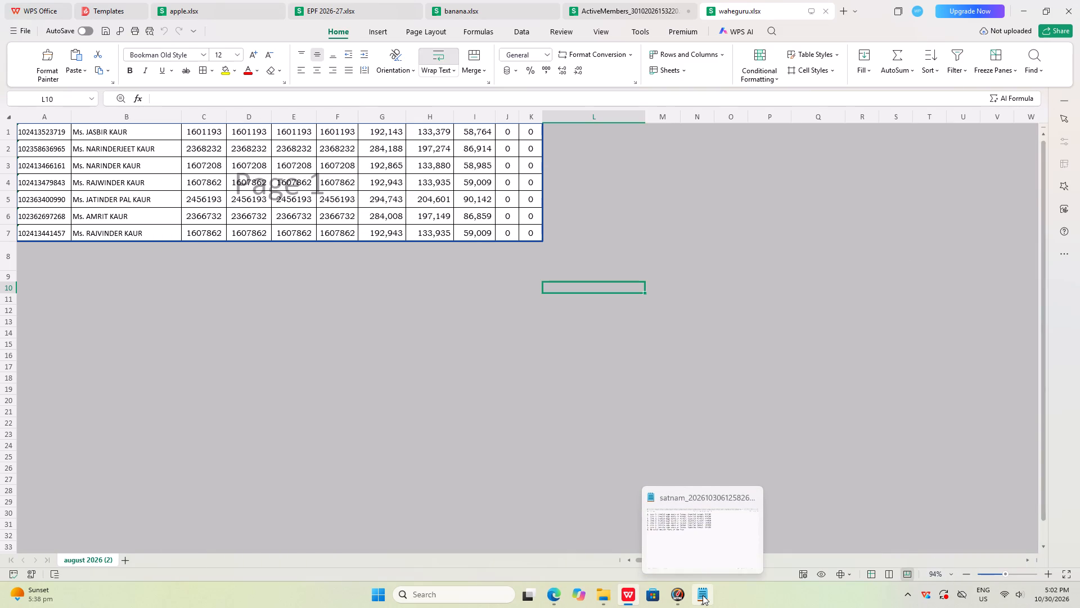
left_click(1022, 13)
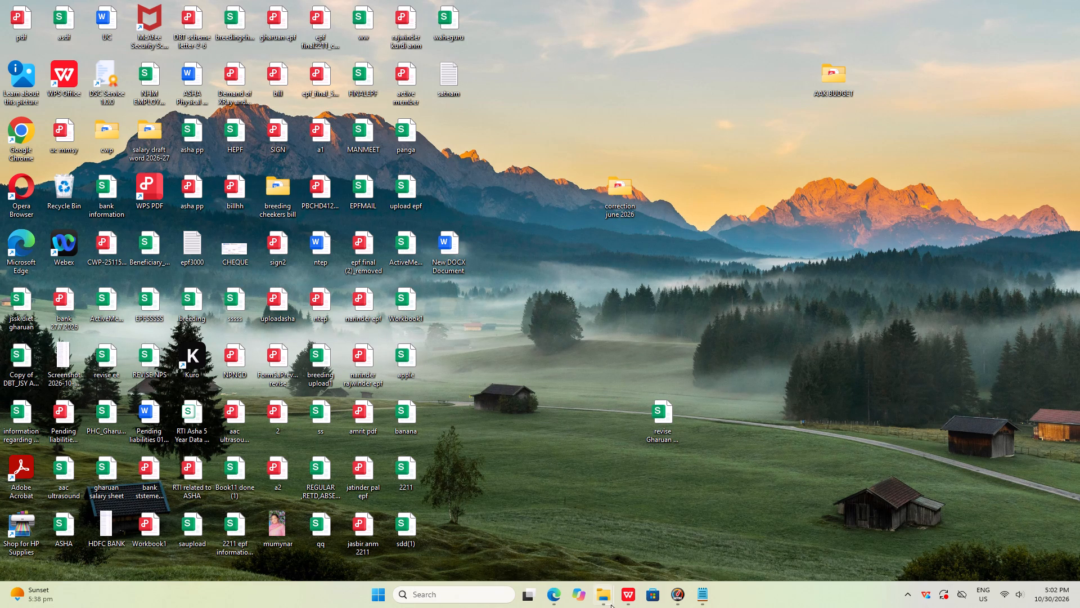
Back on the EPF portal, reopen the Employee's Enrolment Campaign - 2026 page and look at the Vishwas Scheme page.
left_click(556, 592)
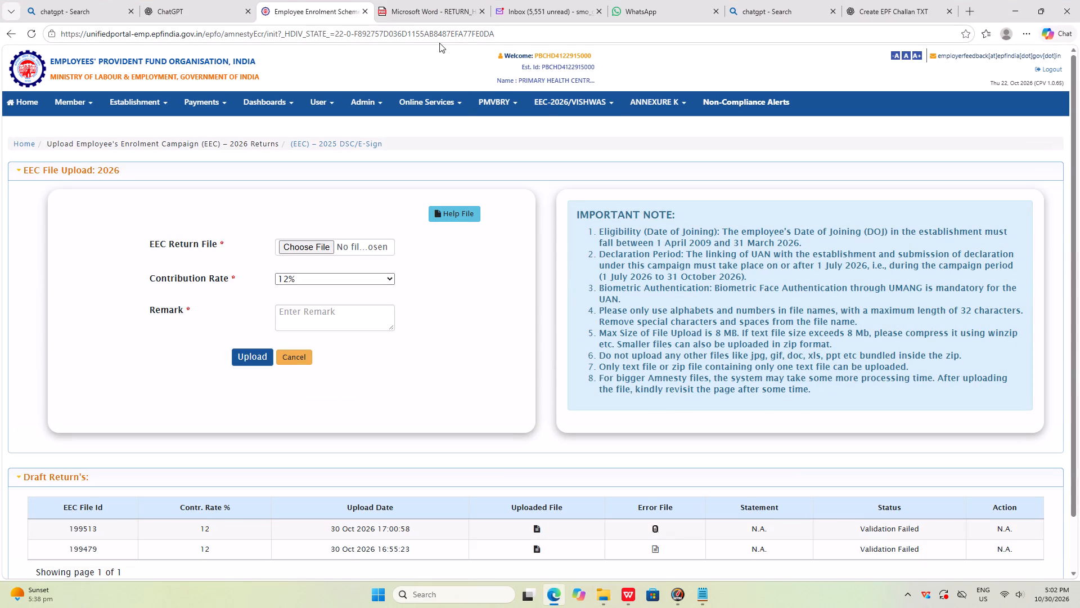
left_click(556, 102)
left_click(565, 123)
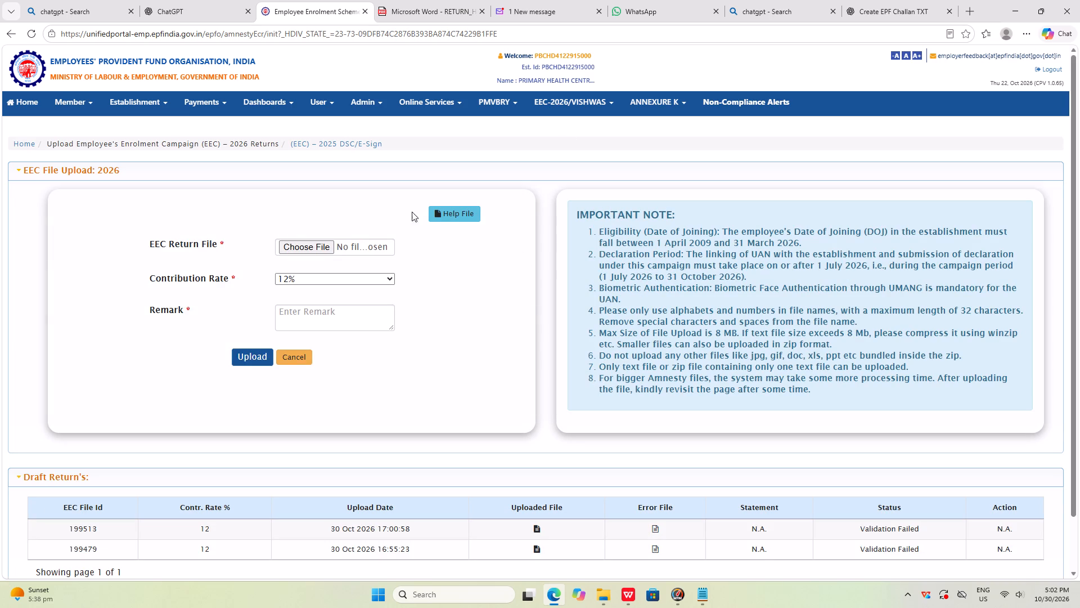
left_click(587, 96)
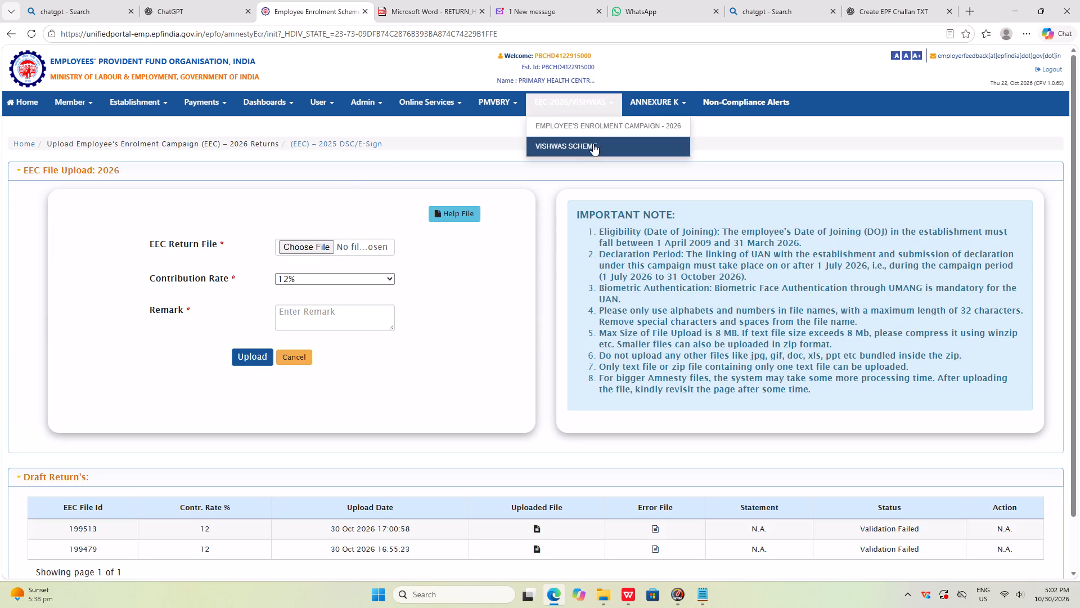
left_click(593, 146)
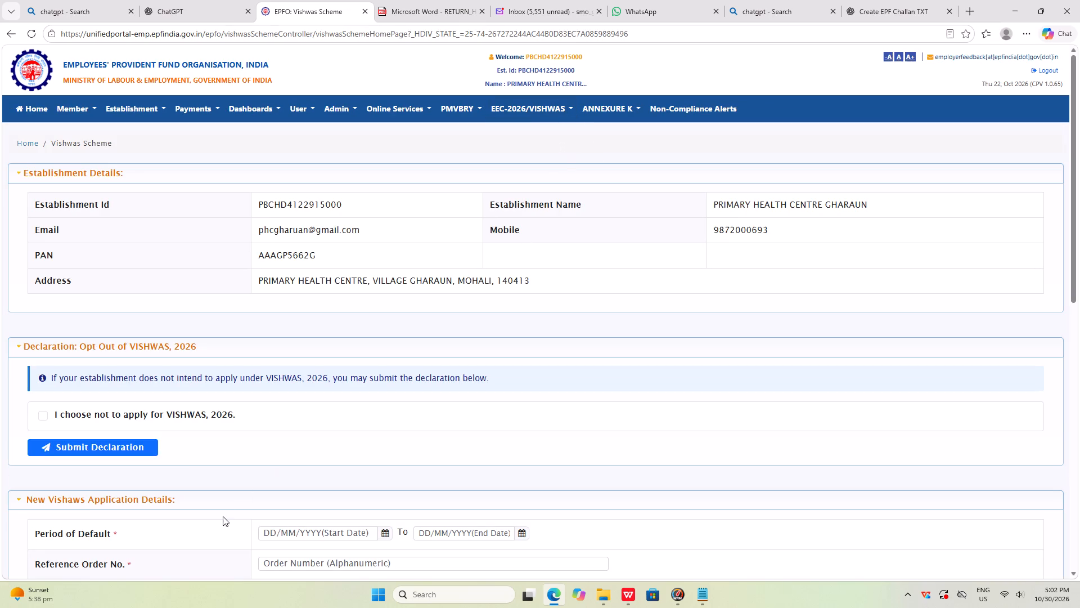
Return to the Employee's Enrolment Campaign - 2026 page and open its help file.
left_click(543, 109)
left_click(540, 131)
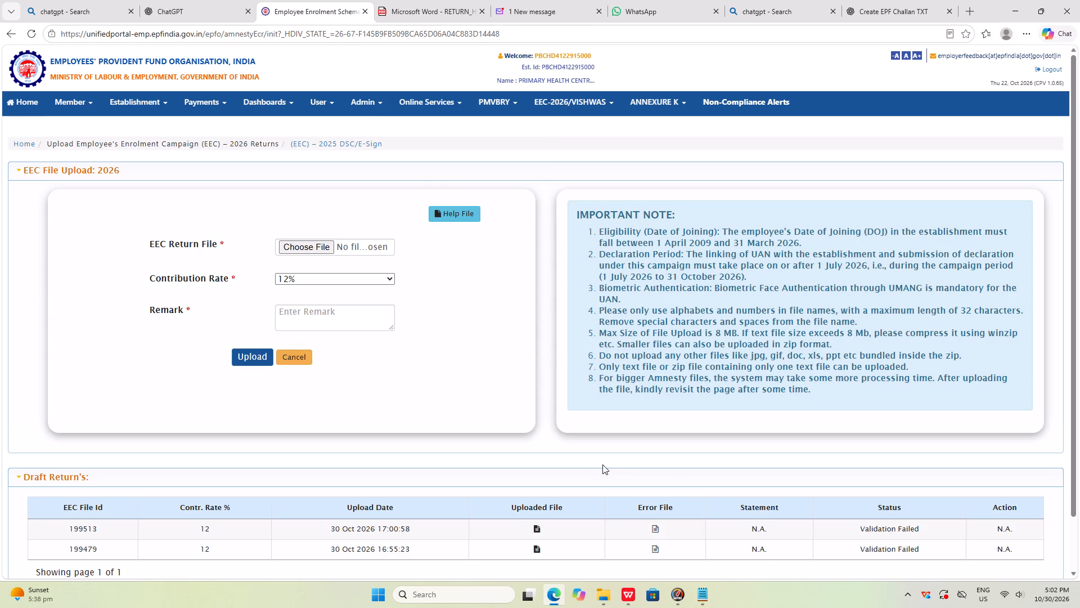
left_click(452, 213)
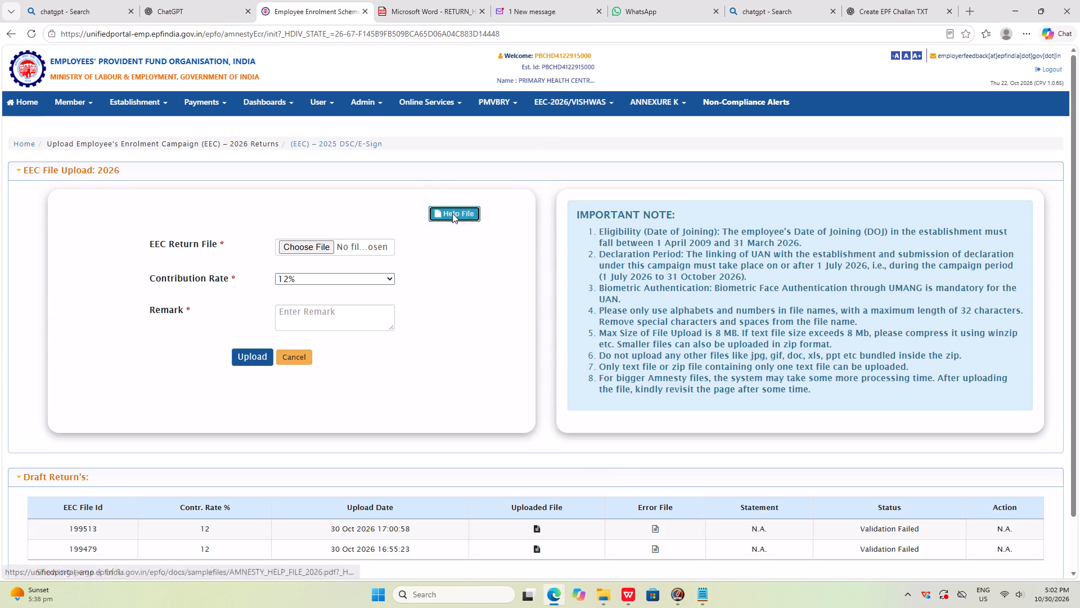
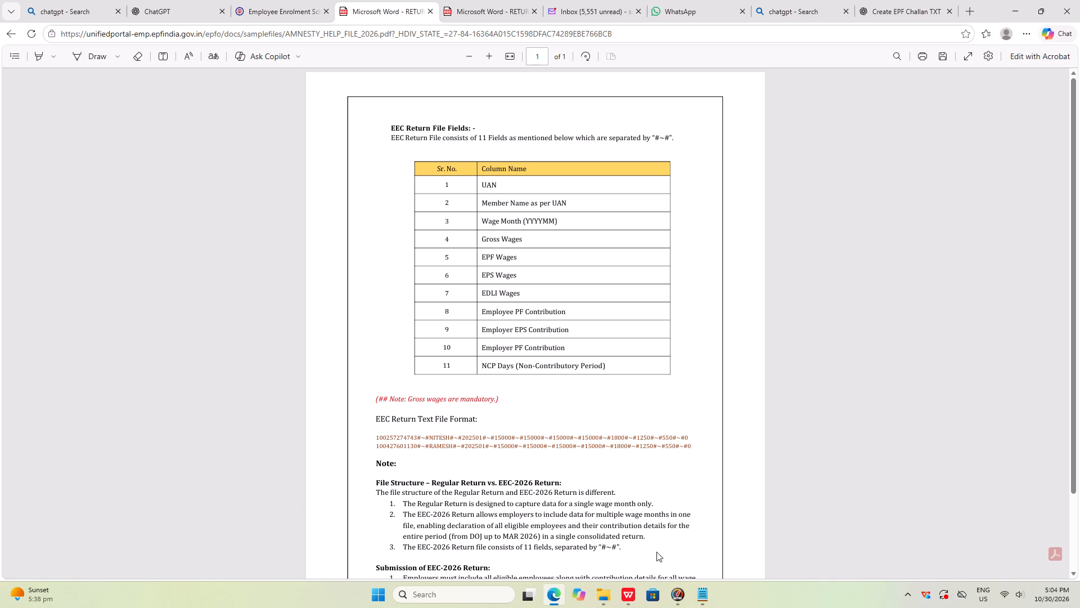
Read through the help file's EEC return field list, from wage month to EDLI wages, and the sample text file format and notes.
scroll(665, 514, "down", 2)
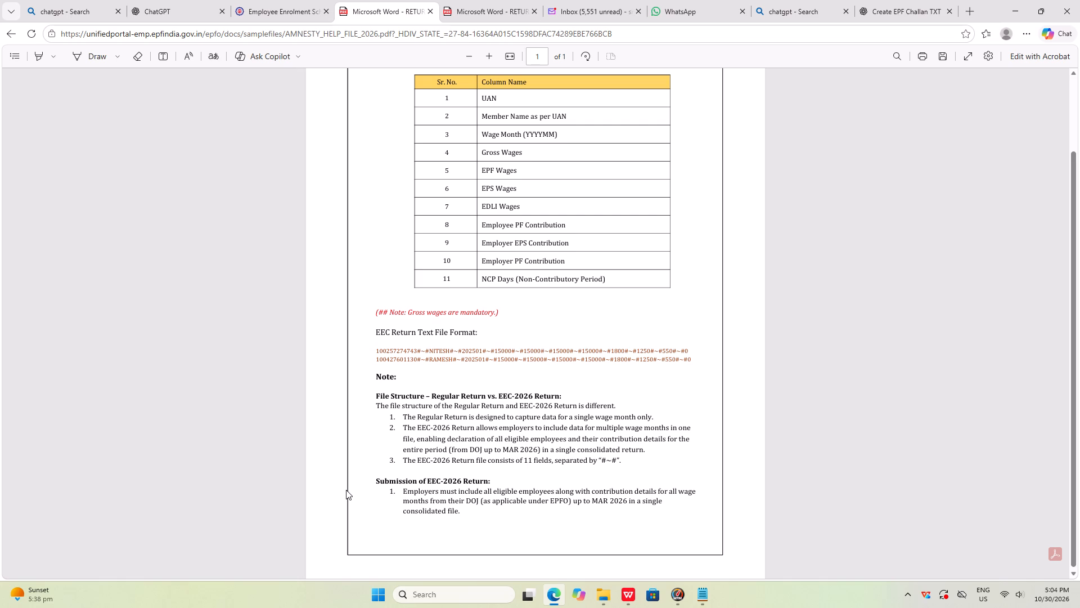
left_click(539, 136)
left_click(538, 152)
left_click(534, 166)
left_click(531, 192)
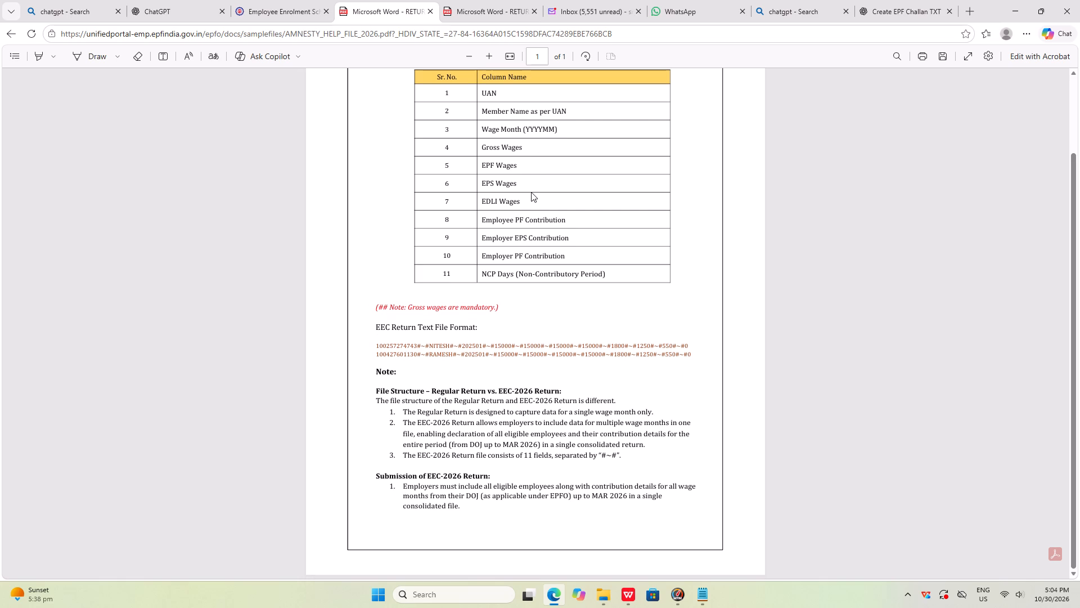
left_click(530, 204)
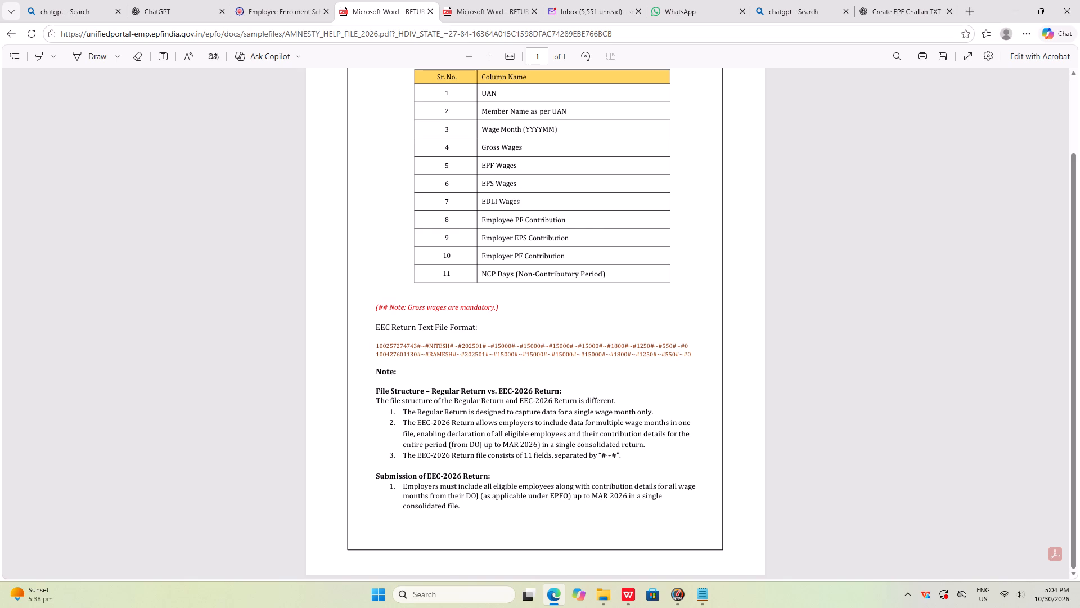
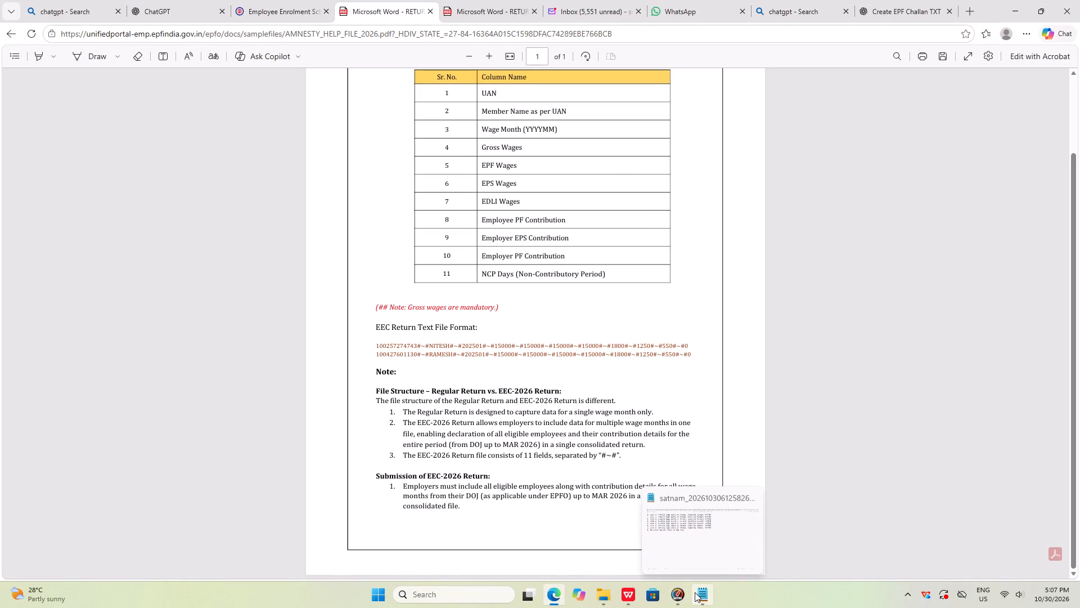
Switch to Notepad, close an EPF challan file and the satnam wage-month error report, and close the Notepad window.
left_click(706, 596)
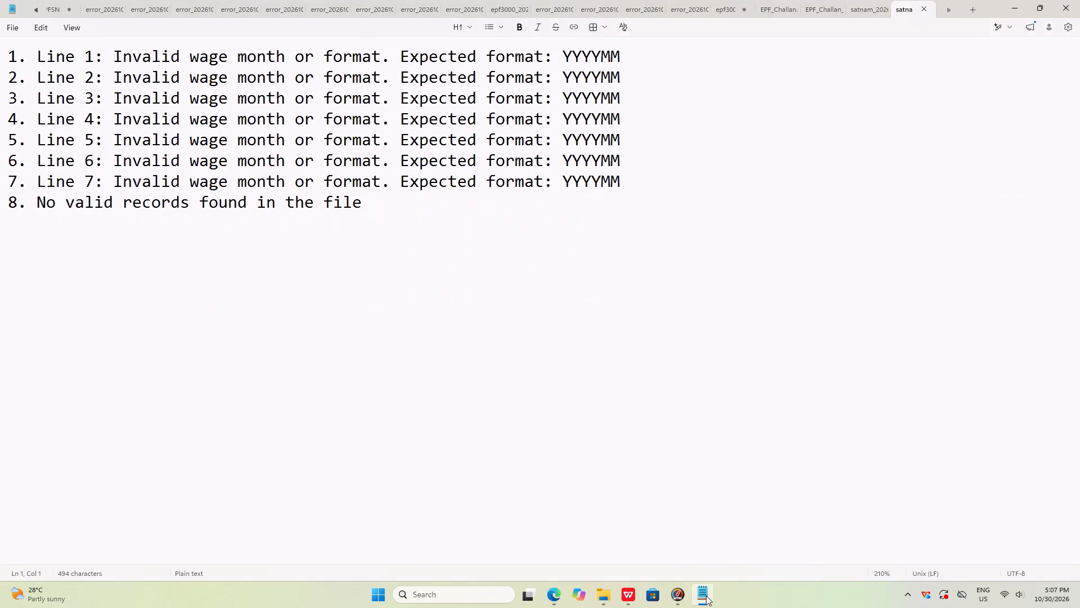
left_click(785, 11)
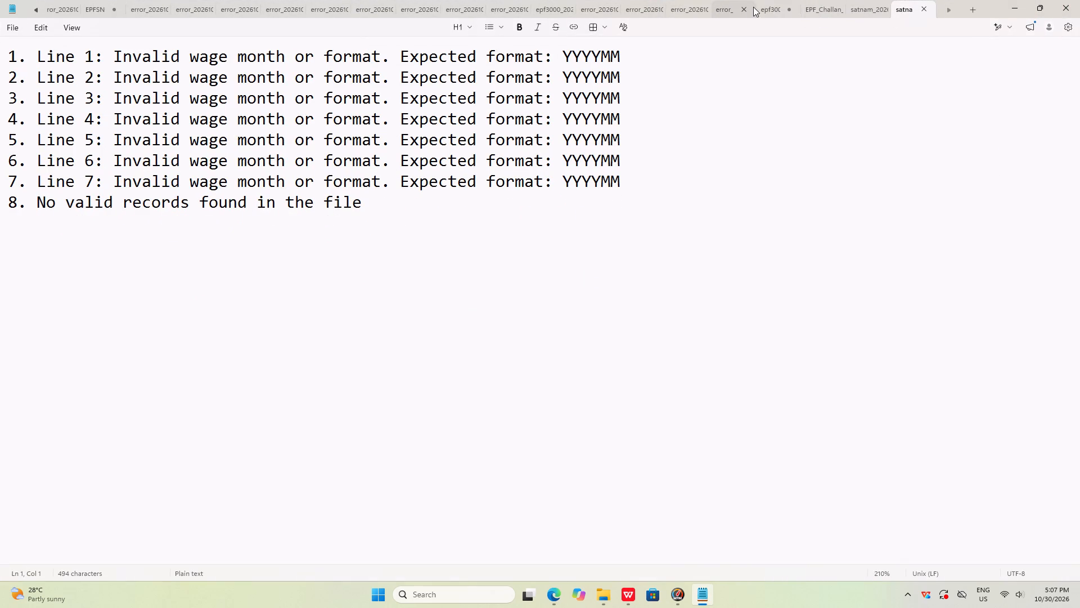
left_click(863, 7)
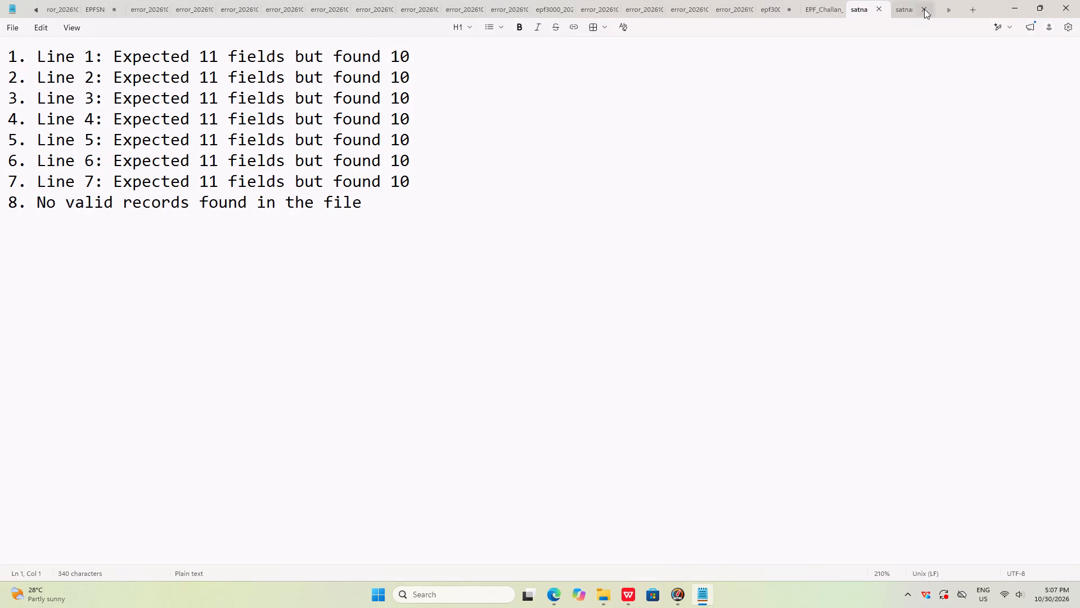
left_click(924, 9)
left_click(908, 10)
left_click(1058, 6)
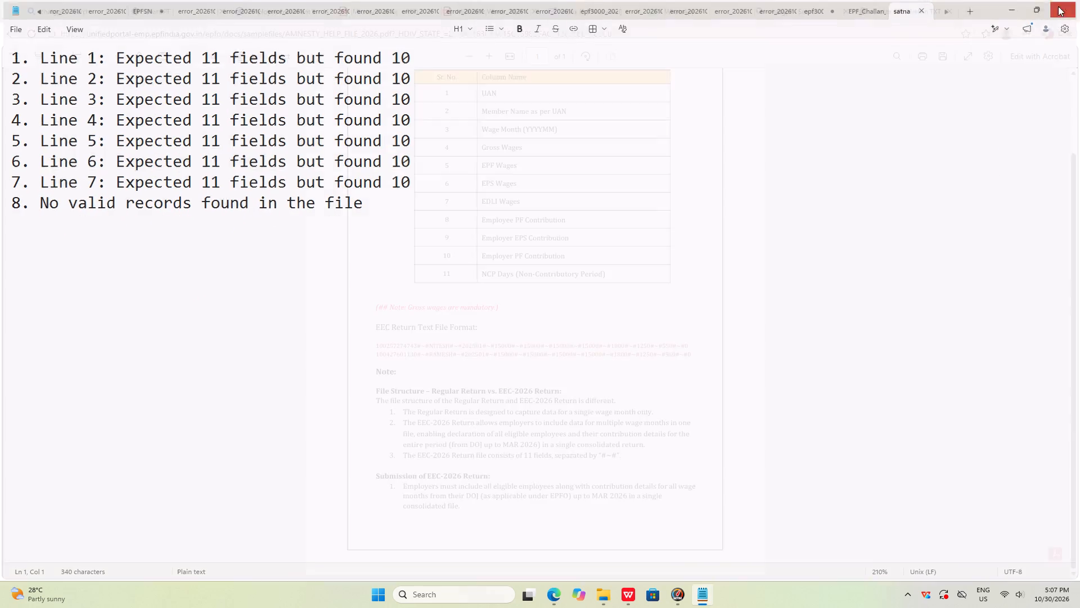
Open the satnam text file from the desktop in a maximized window.
left_click(1021, 11)
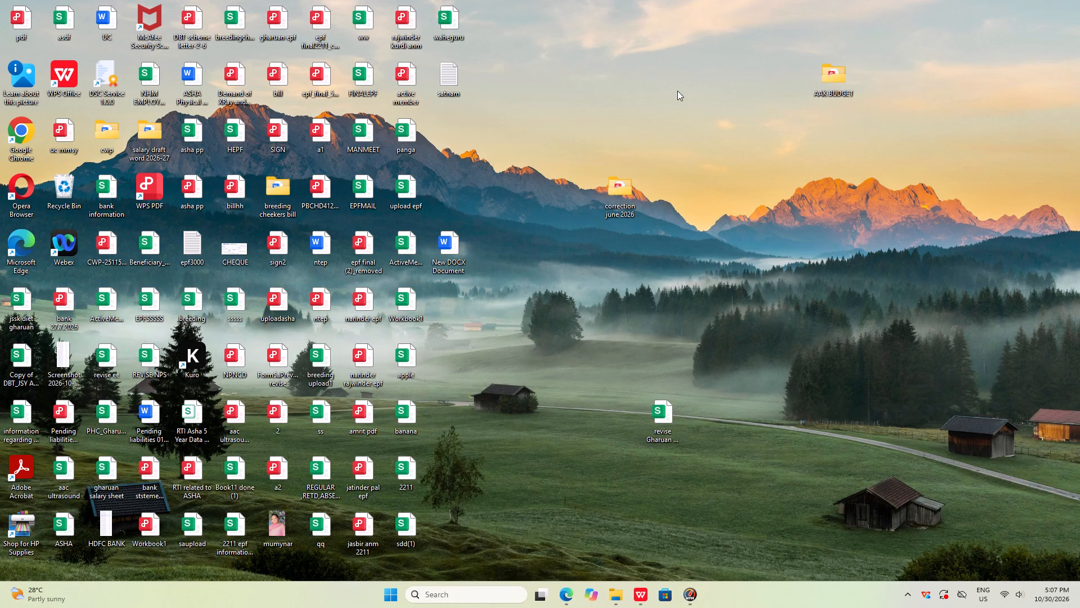
left_click(677, 91)
double_click(460, 77)
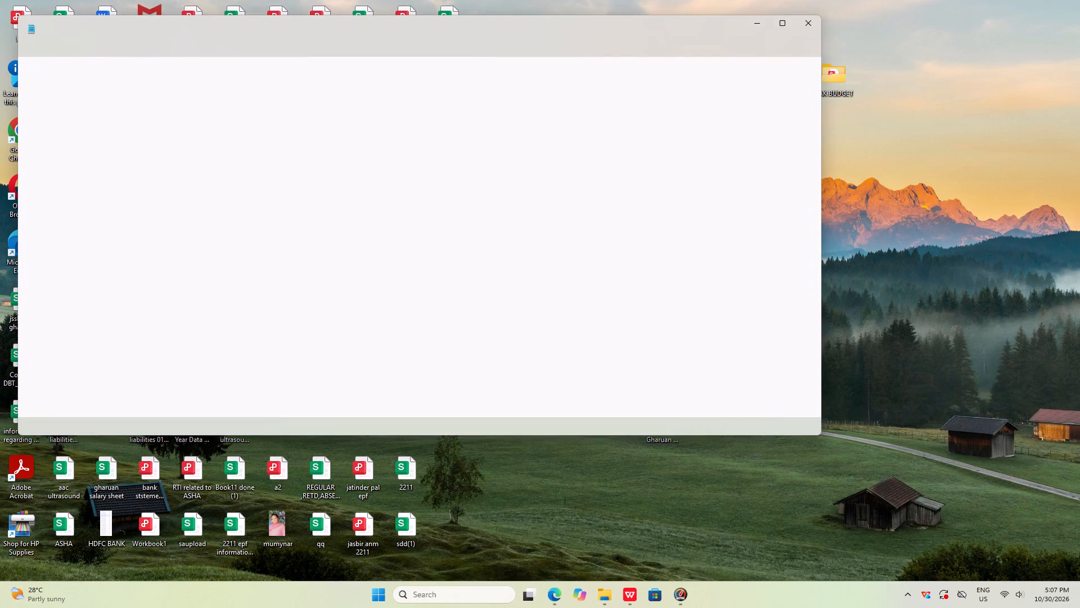
left_click(781, 22)
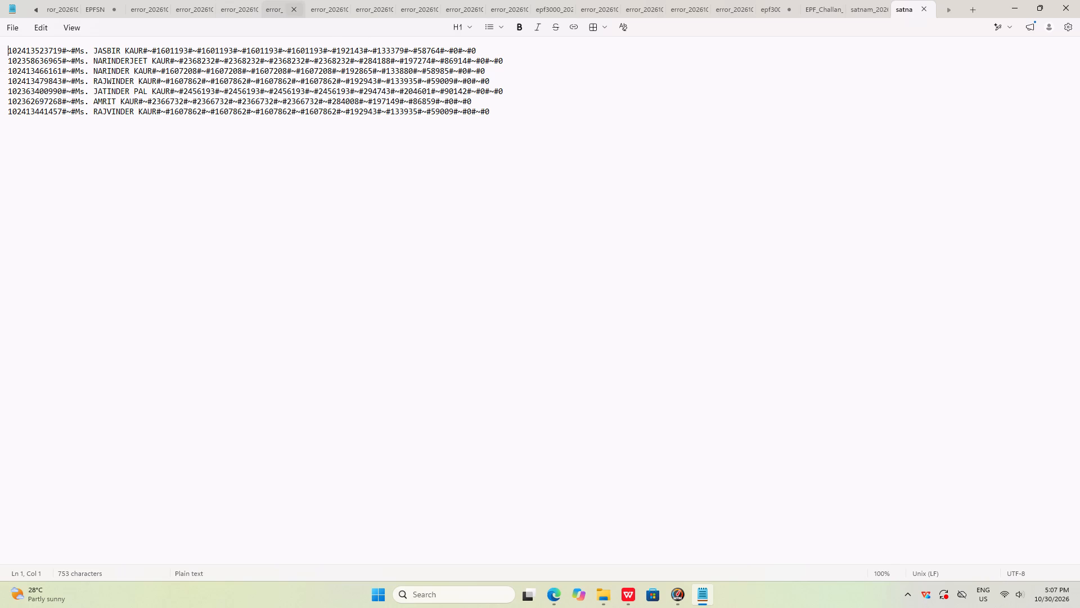
Move the trailing #~#0 field of the first record to directly after the member name and clear its 0 value.
left_click(480, 53)
left_click_drag(457, 52, 506, 52)
right_click(468, 47)
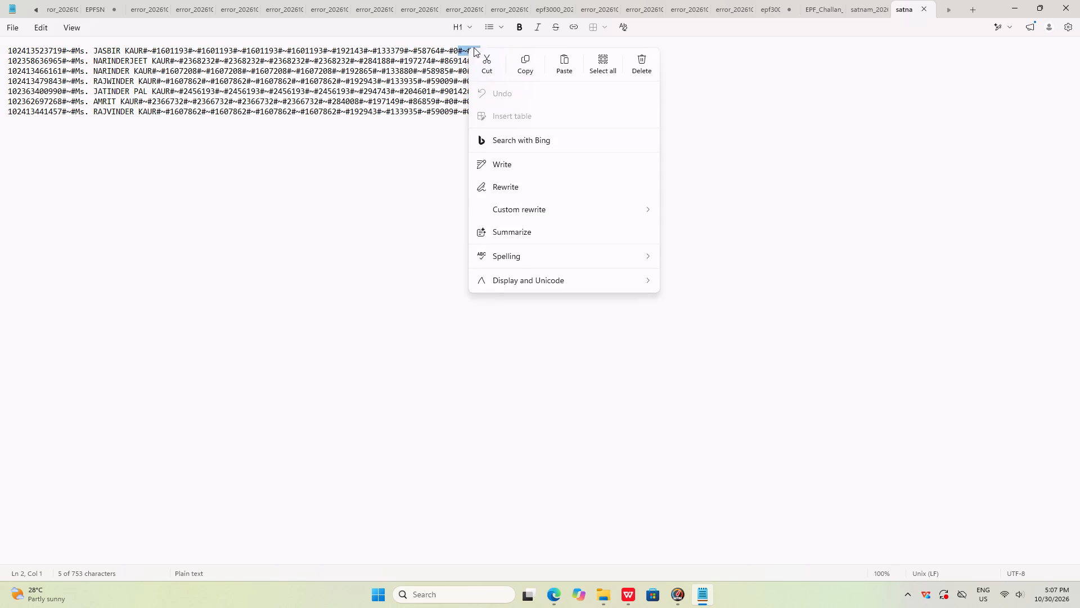
left_click(490, 62)
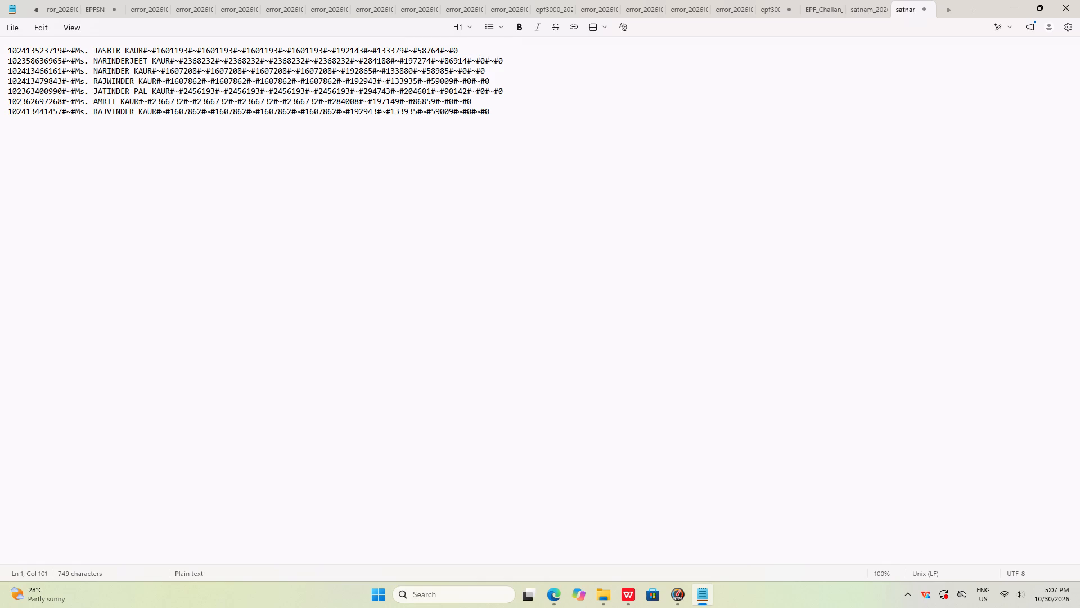
left_click(143, 50)
right_click(143, 50)
left_click(237, 74)
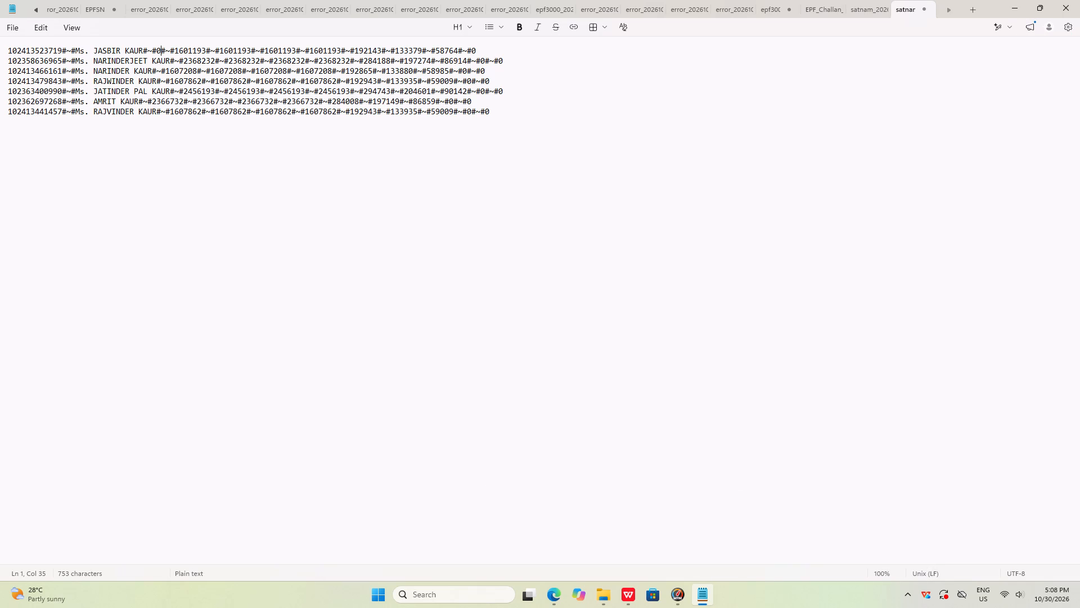
key("BackSpace")
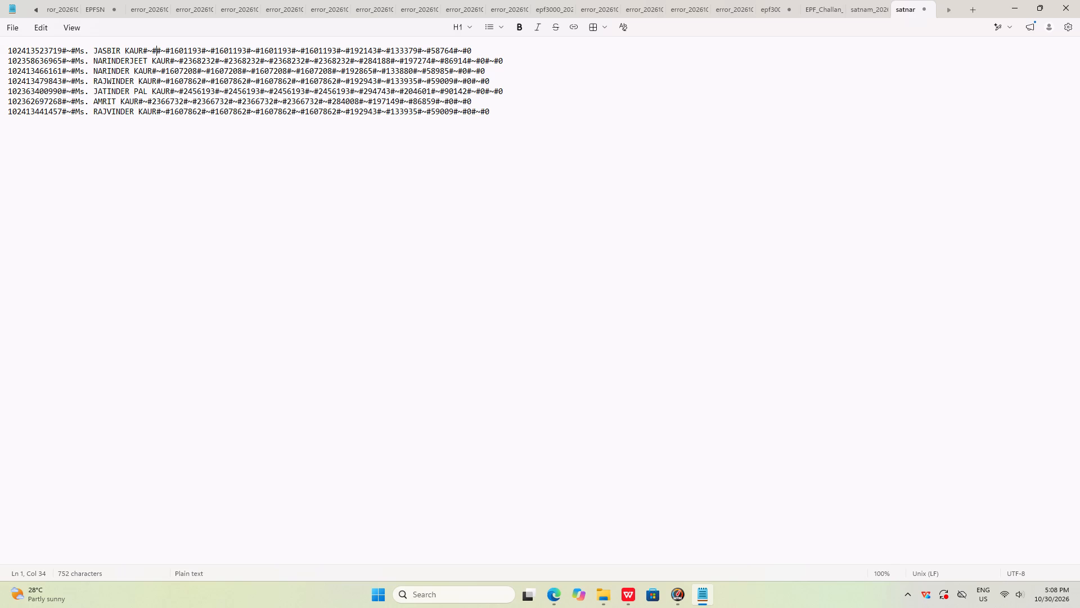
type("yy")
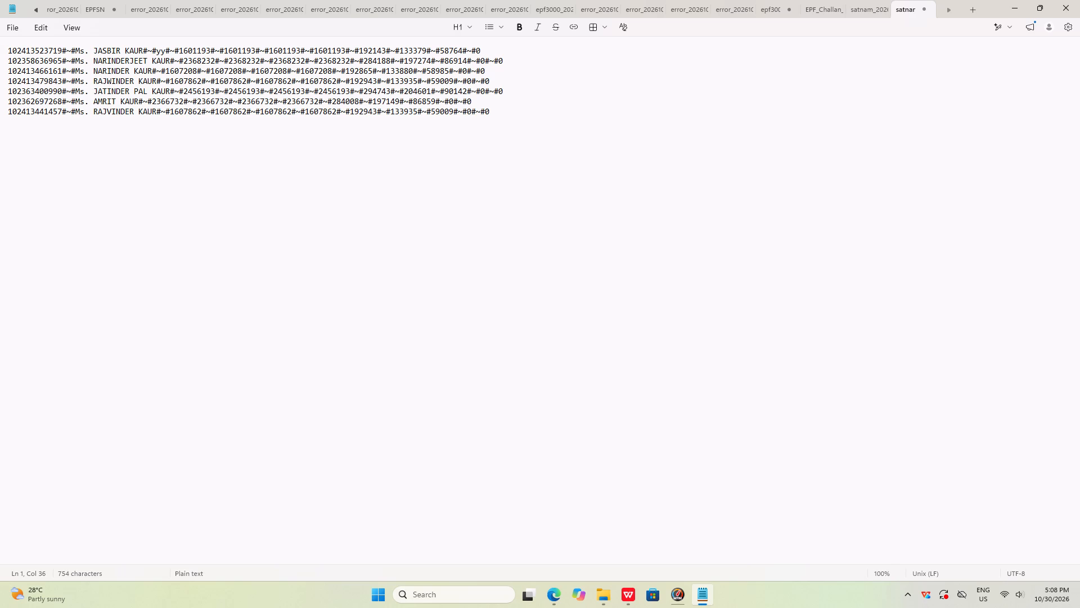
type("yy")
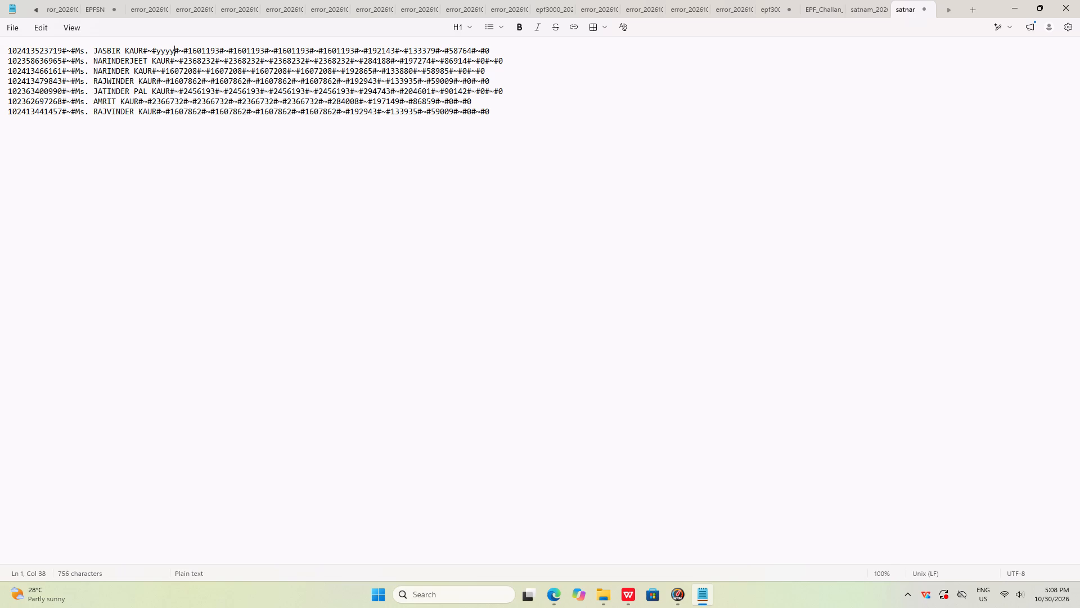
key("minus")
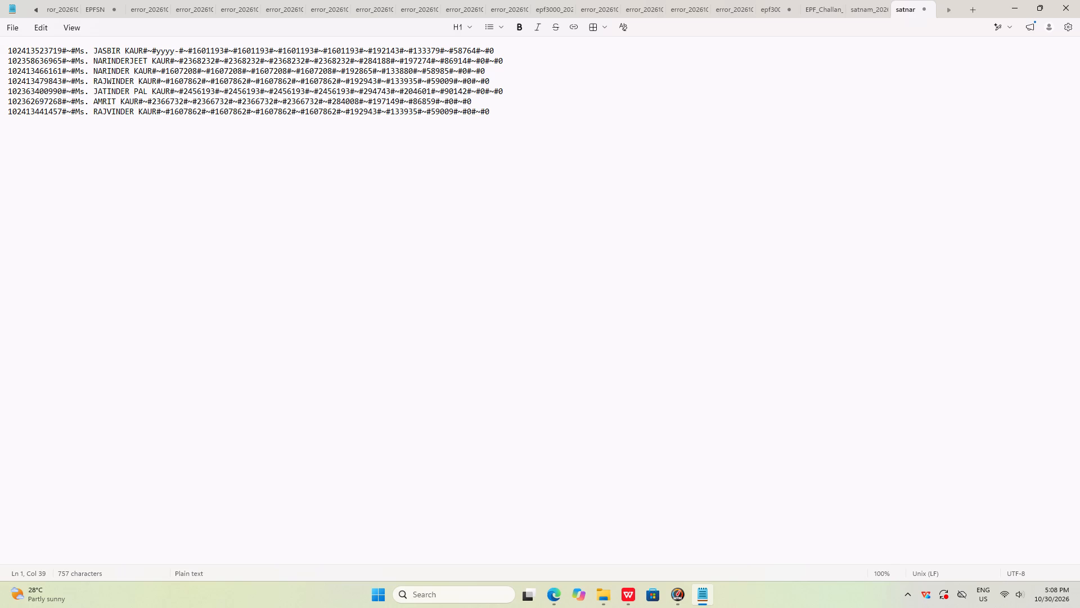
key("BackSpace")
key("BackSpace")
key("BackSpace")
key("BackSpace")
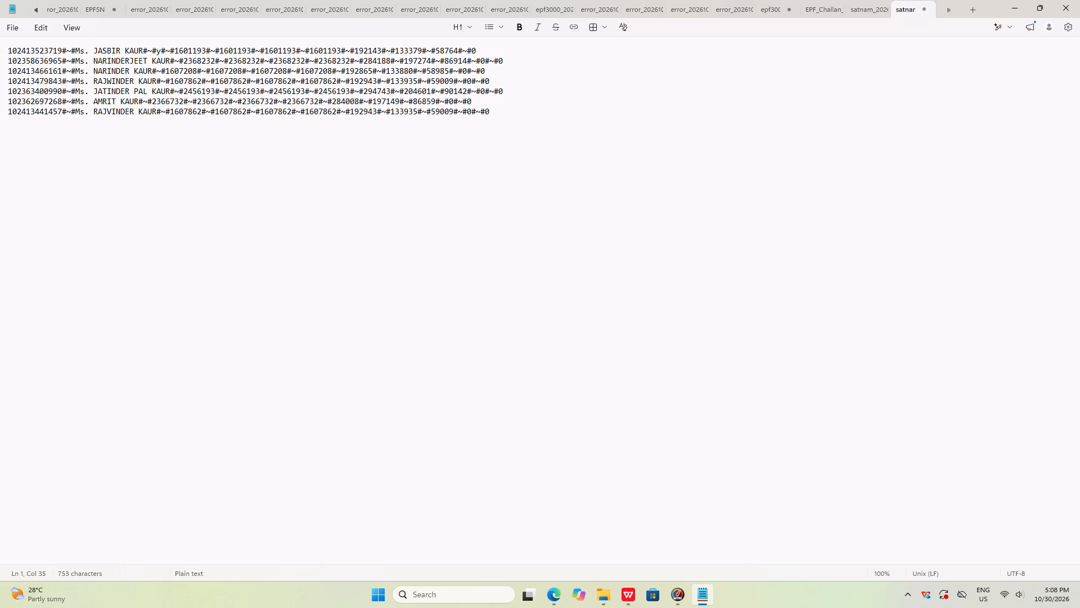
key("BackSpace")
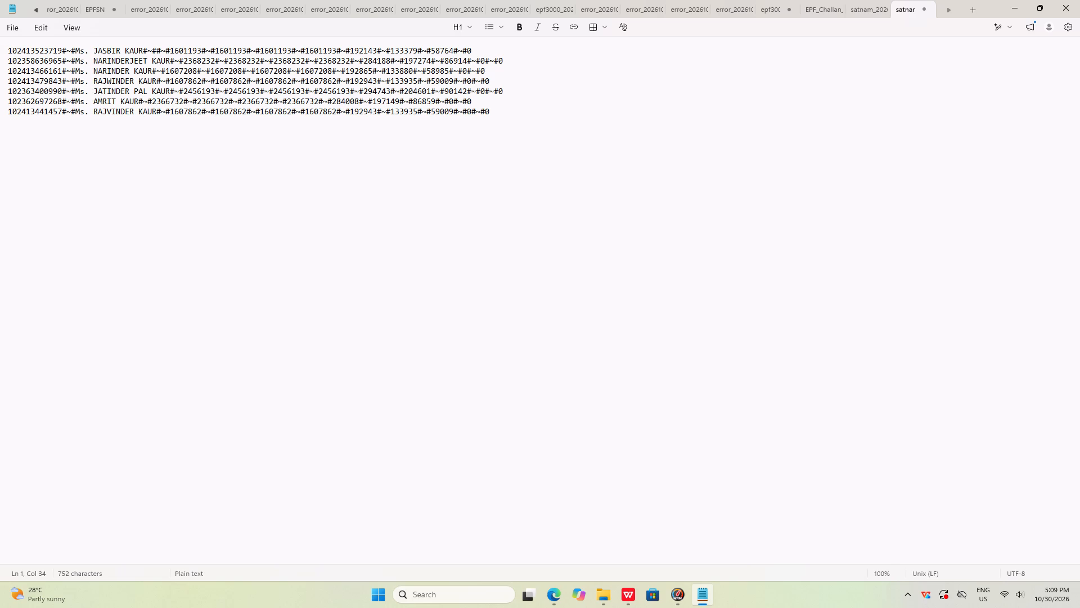
Enter 2026-09 as the wage month after the member name in the first record.
key("2")
key("0")
key("2")
key("6")
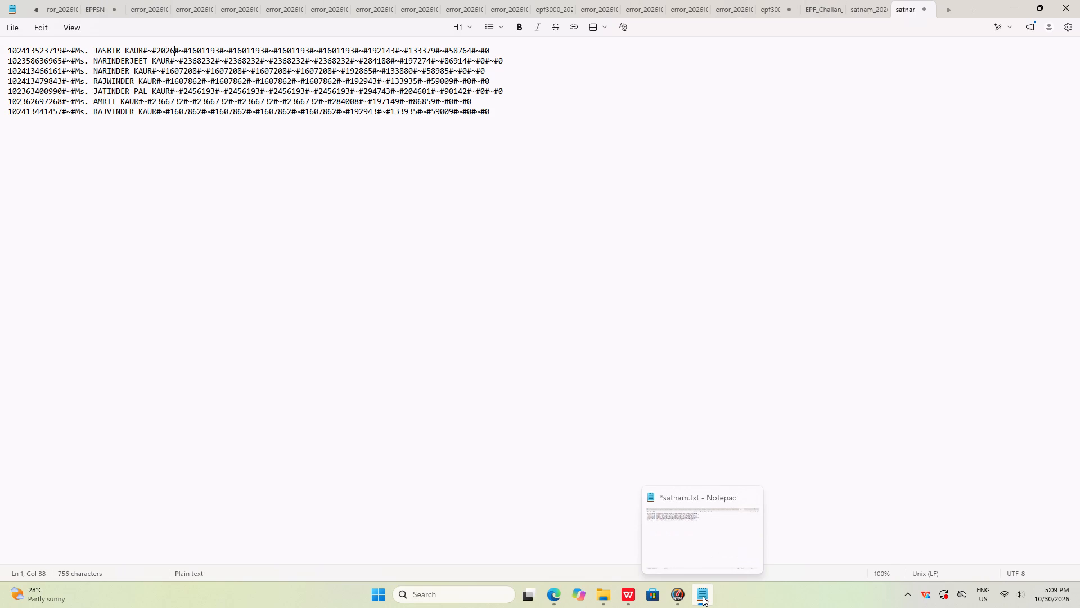
key("minus")
key("0")
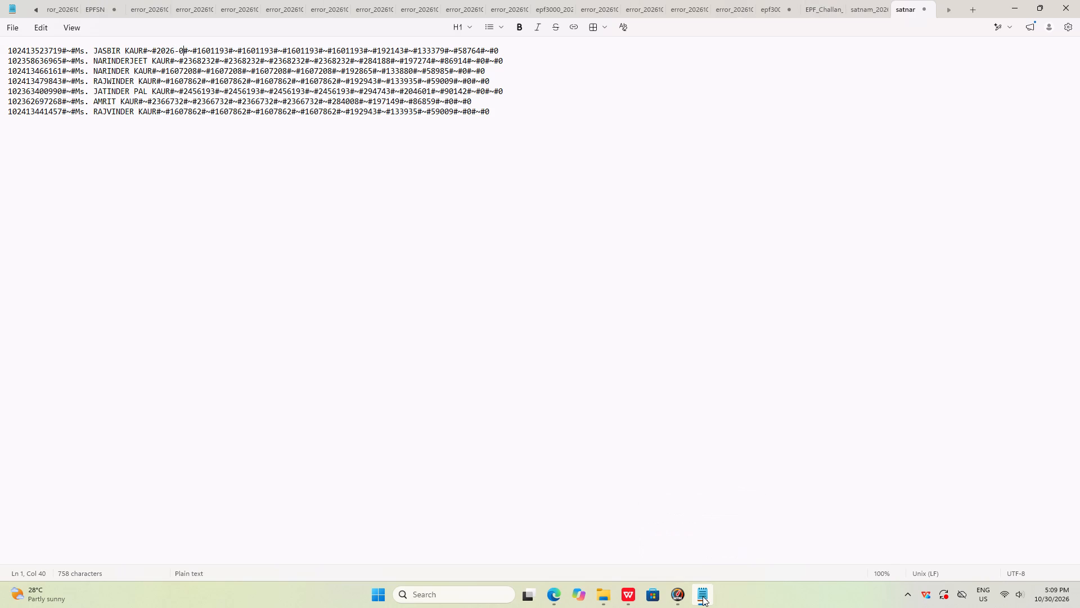
key("9")
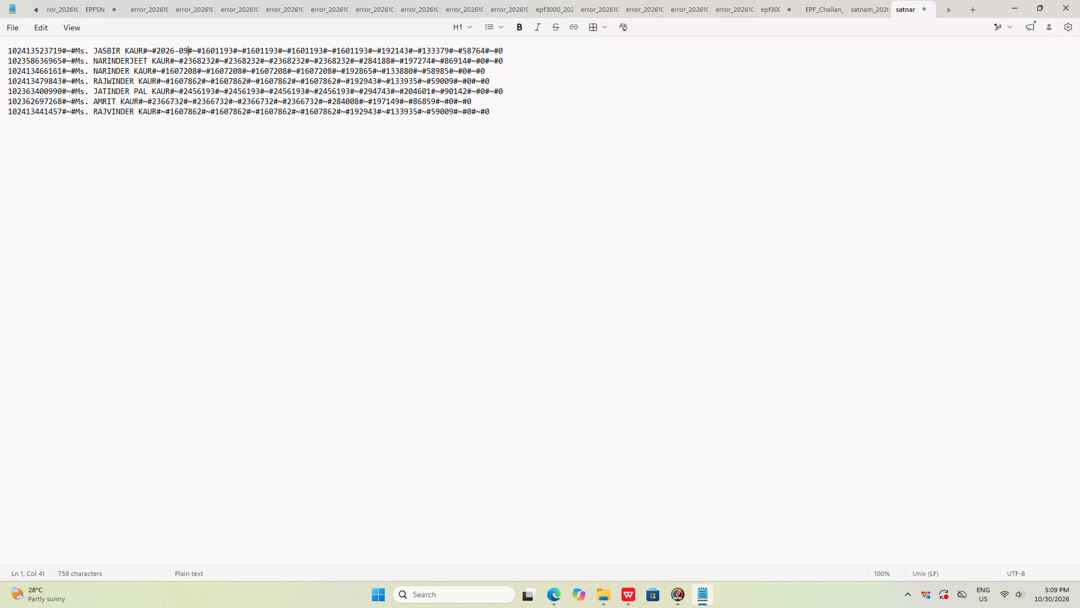
left_click(1012, 5)
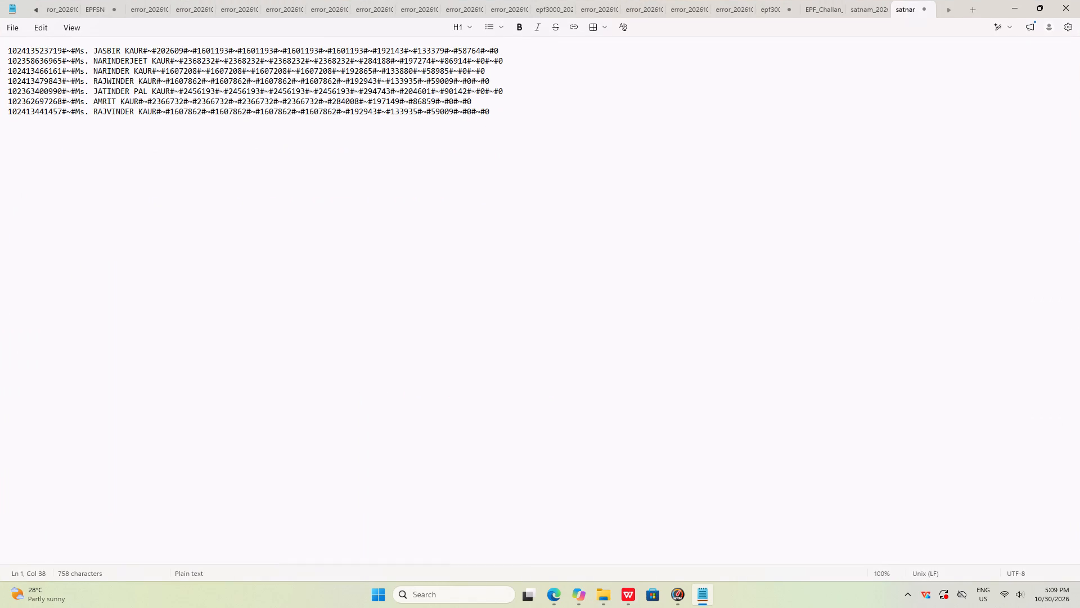
left_click(177, 131)
Copy the wage month field #~#202609 from the first record and insert it after the member name in the second record.
left_click(181, 50)
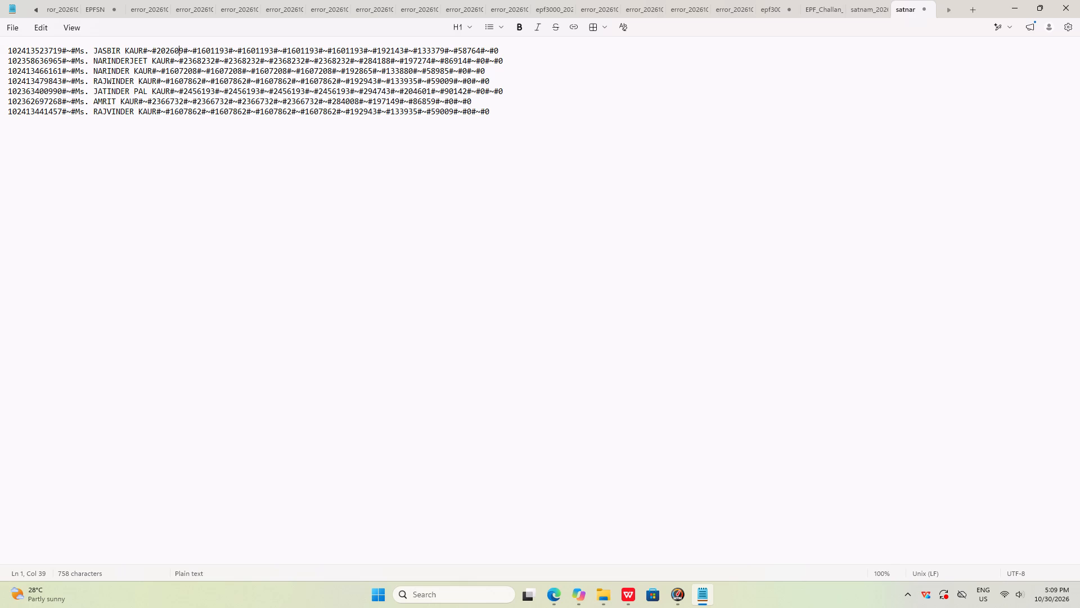
left_click_drag(183, 50, 143, 51)
left_click_drag(143, 51, 142, 51)
key("ctrl+c")
left_click(169, 63)
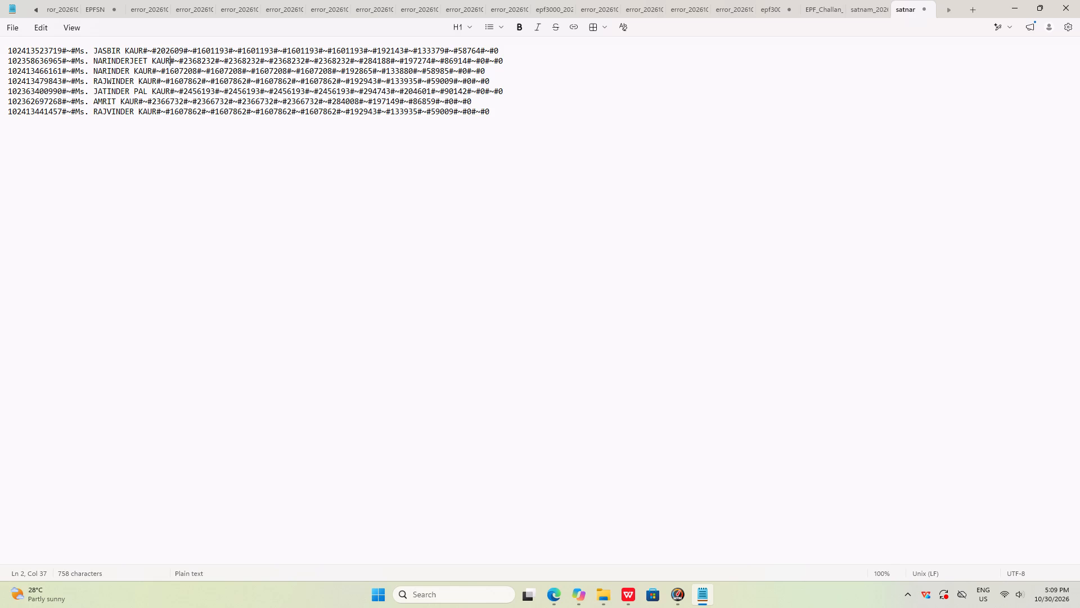
key("ctrl+v")
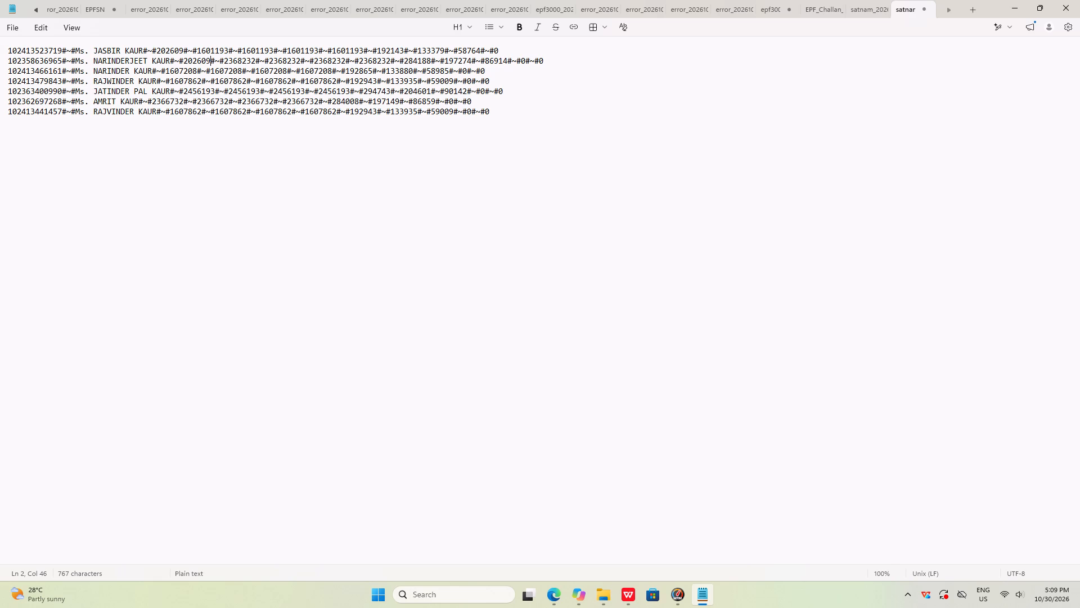
Change the first record's wage month to 202603.
left_click(172, 51)
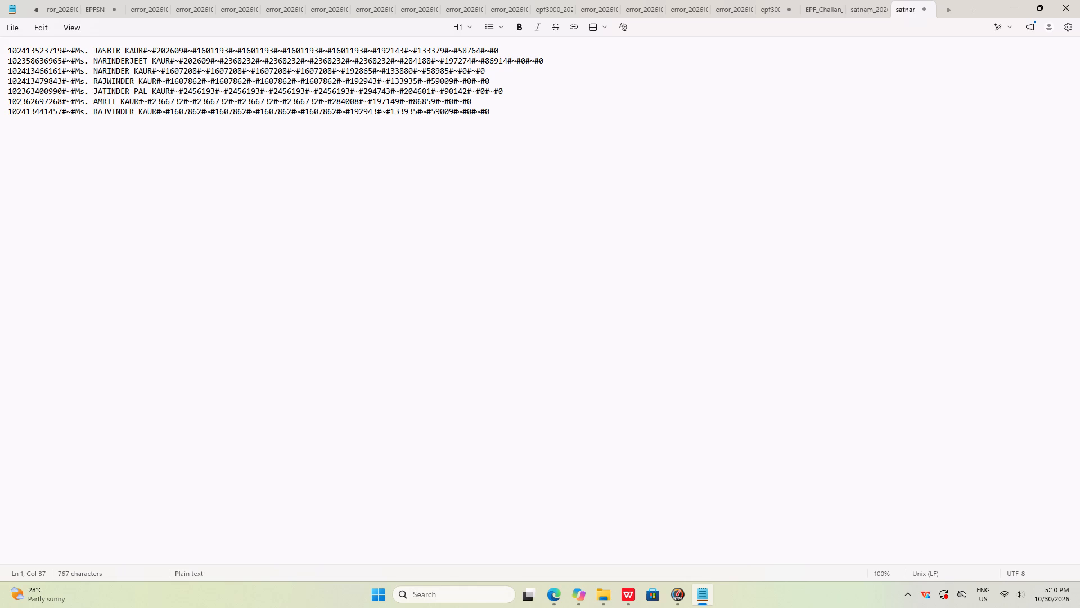
left_click(181, 50)
key("Delete")
key("3")
left_click(394, 293)
Copy the wage month field #~#202603 from the first record and change the second record's wage month to 202603.
left_click_drag(143, 50, 180, 47)
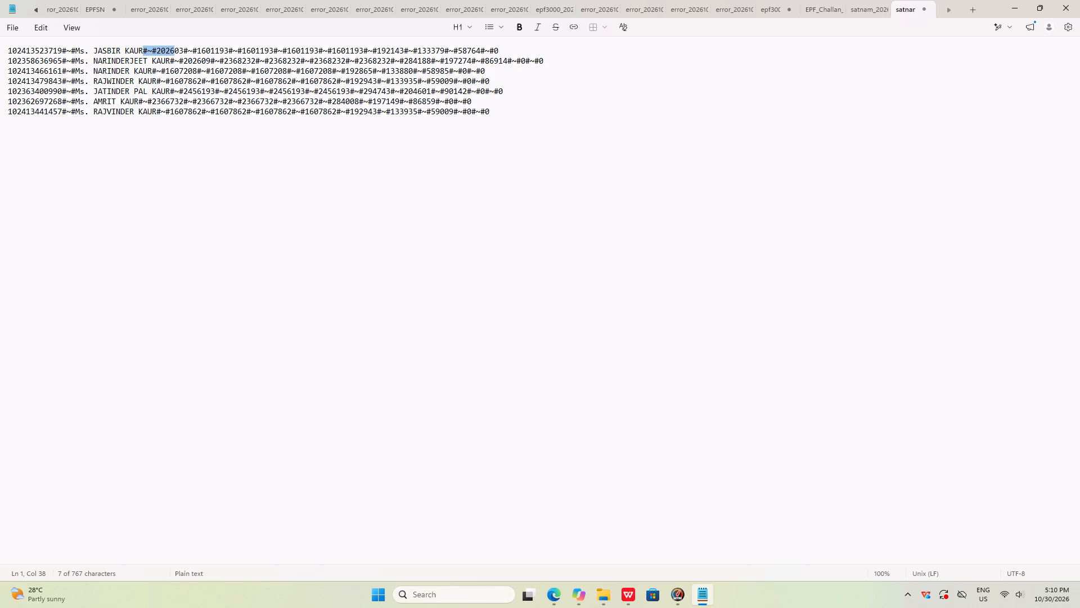
left_click_drag(180, 47, 182, 47)
key("ctrl+c")
left_click(168, 61)
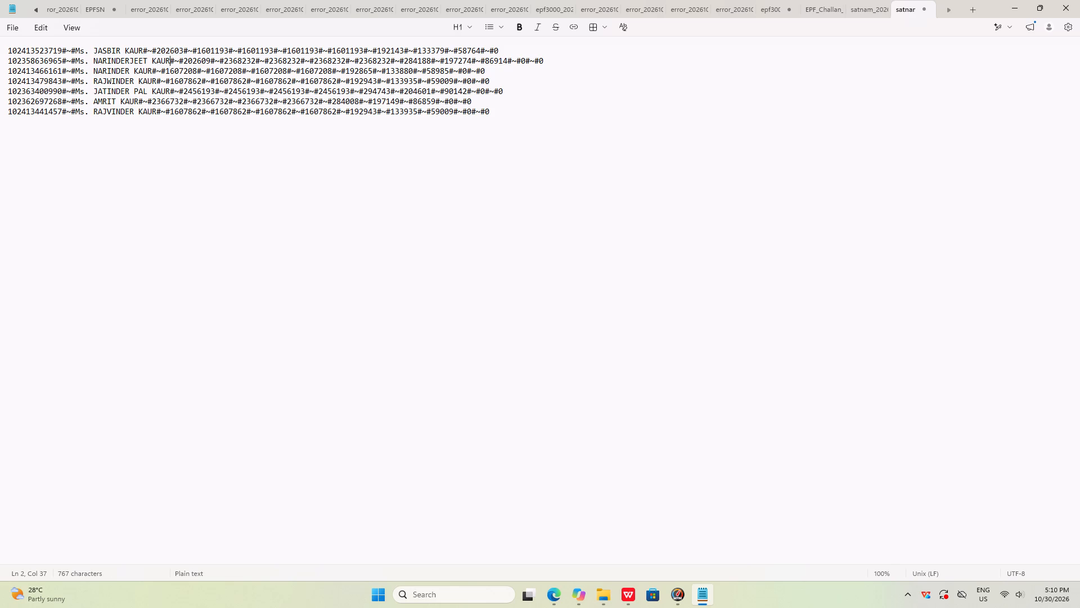
left_click(209, 61)
key("BackSpace")
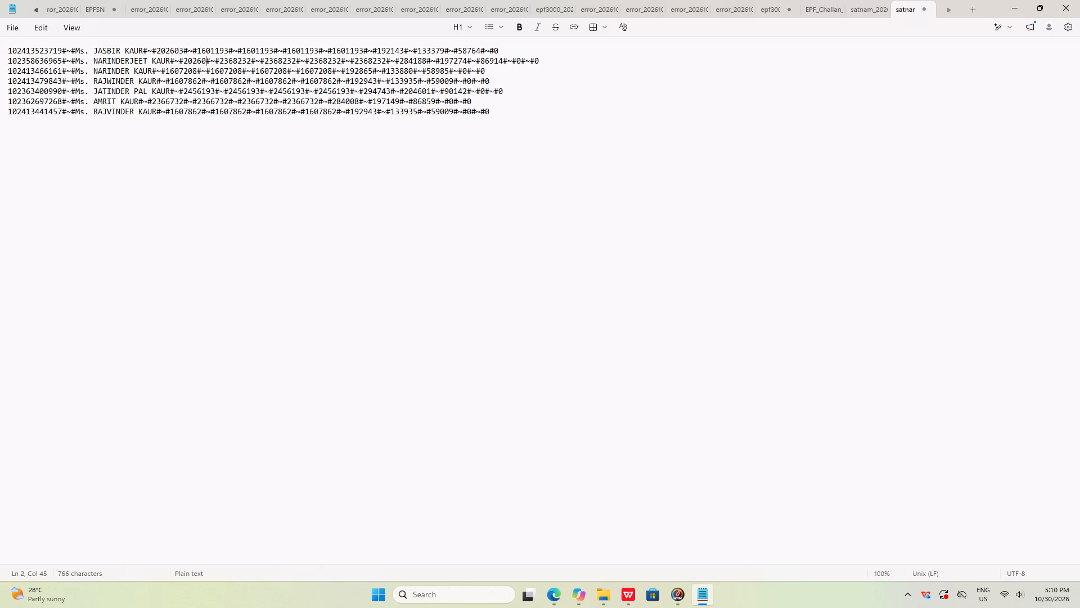
key("3")
left_click(222, 180)
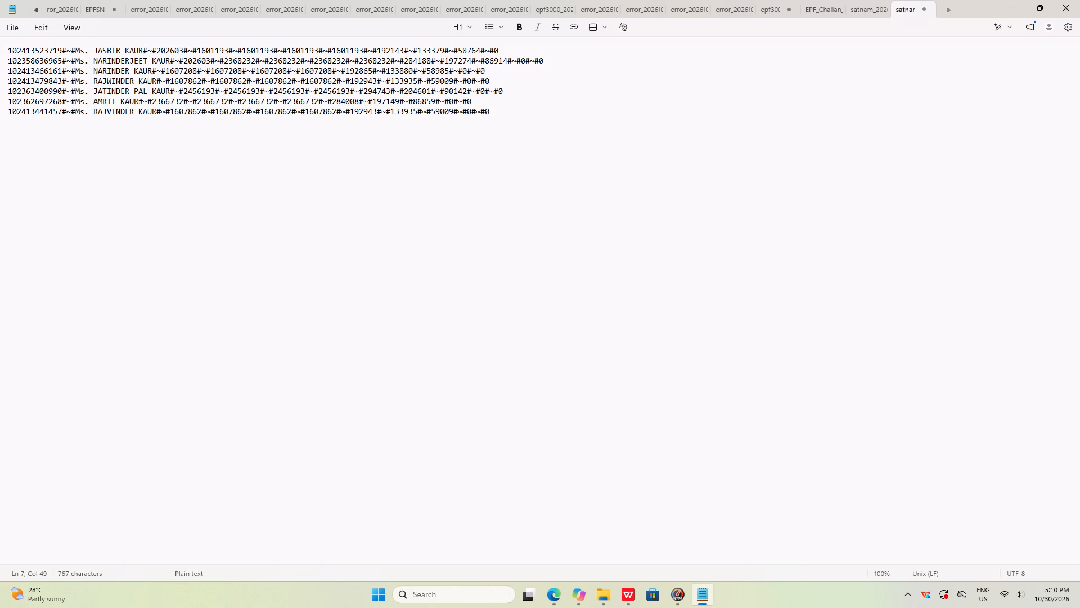
Insert the copied #~#202603 after the member name in records three to seven, and remove one trailing #~#0 from records two to seven.
left_click(151, 69)
key("ctrl+v")
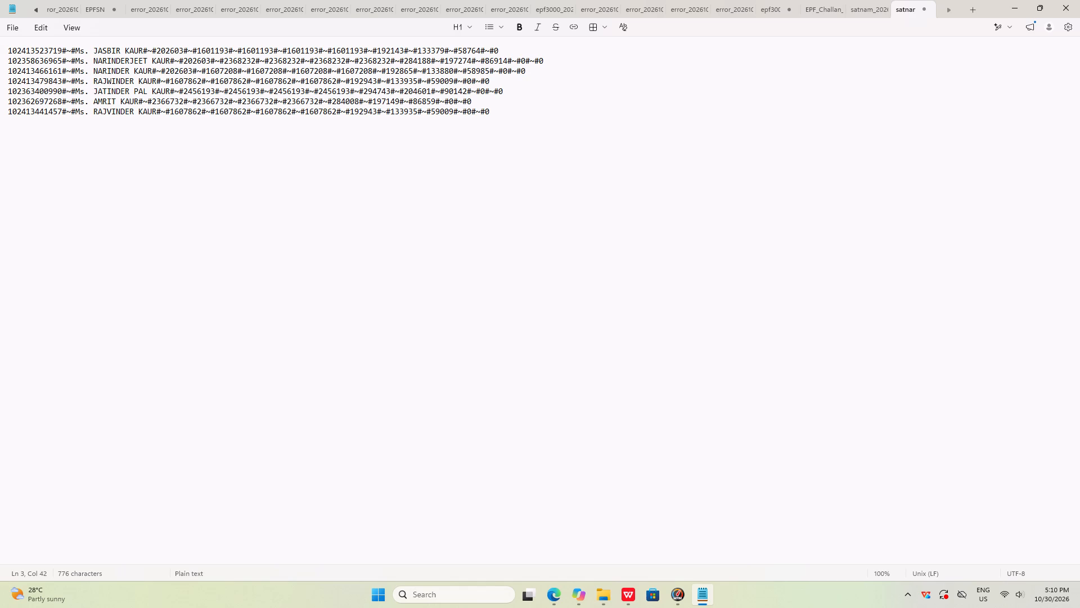
left_click(155, 82)
key("ctrl+v")
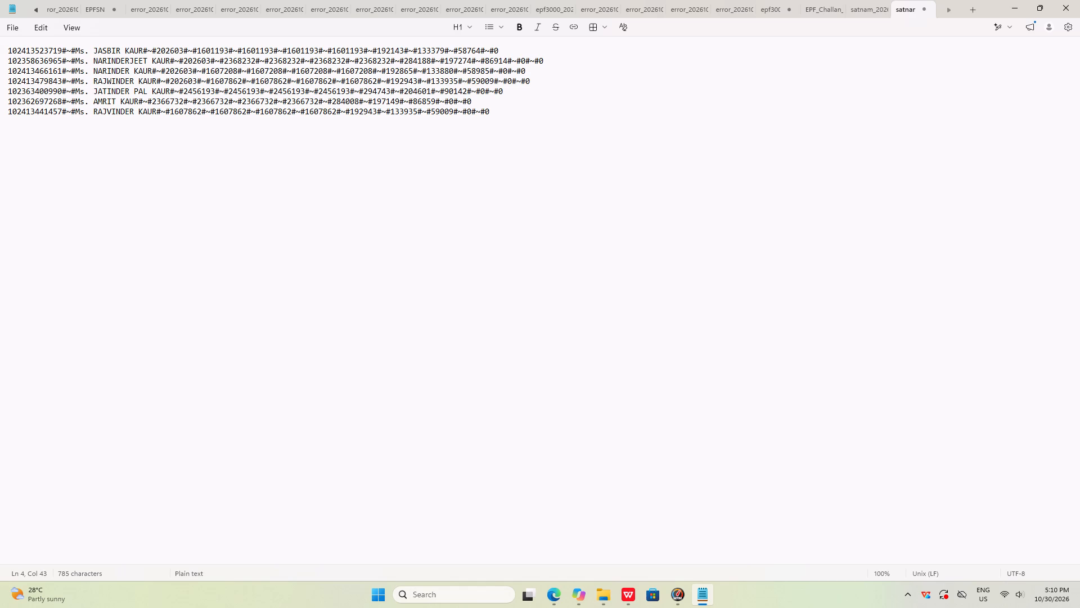
left_click(170, 92)
key("ctrl+v")
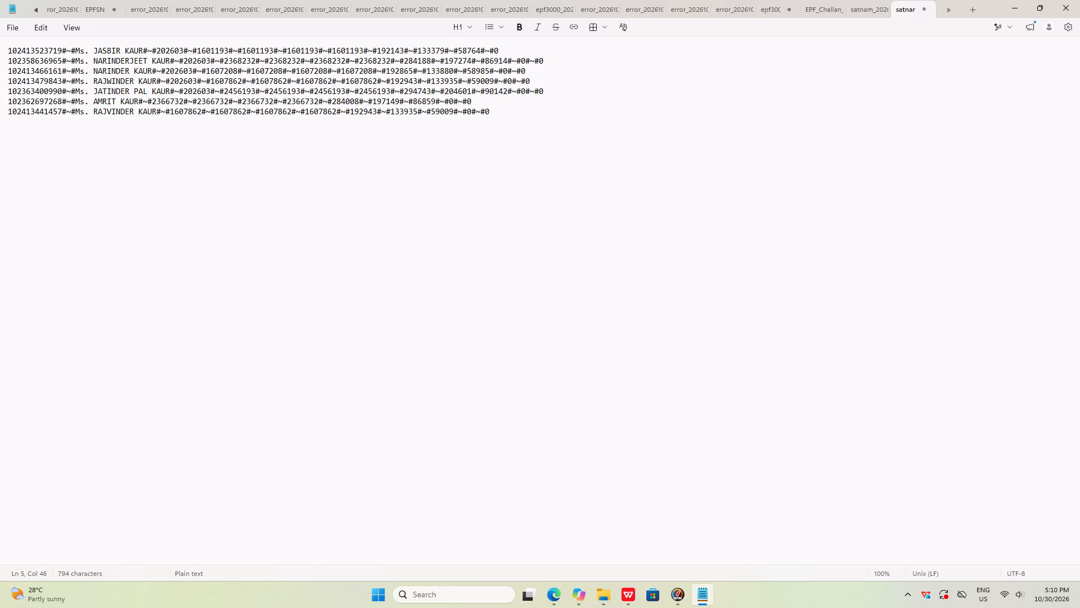
left_click(136, 100)
key("Right")
key("ctrl+v")
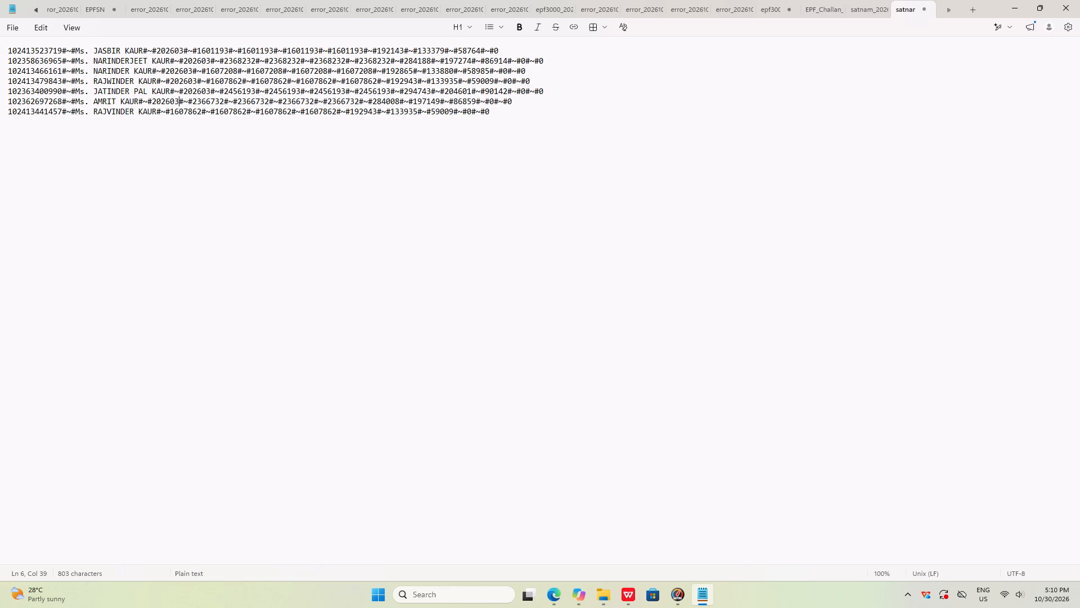
left_click(156, 111)
Insert the copied wage month field #~#202603 after the member name in the seventh record.
key("ctrl+v")
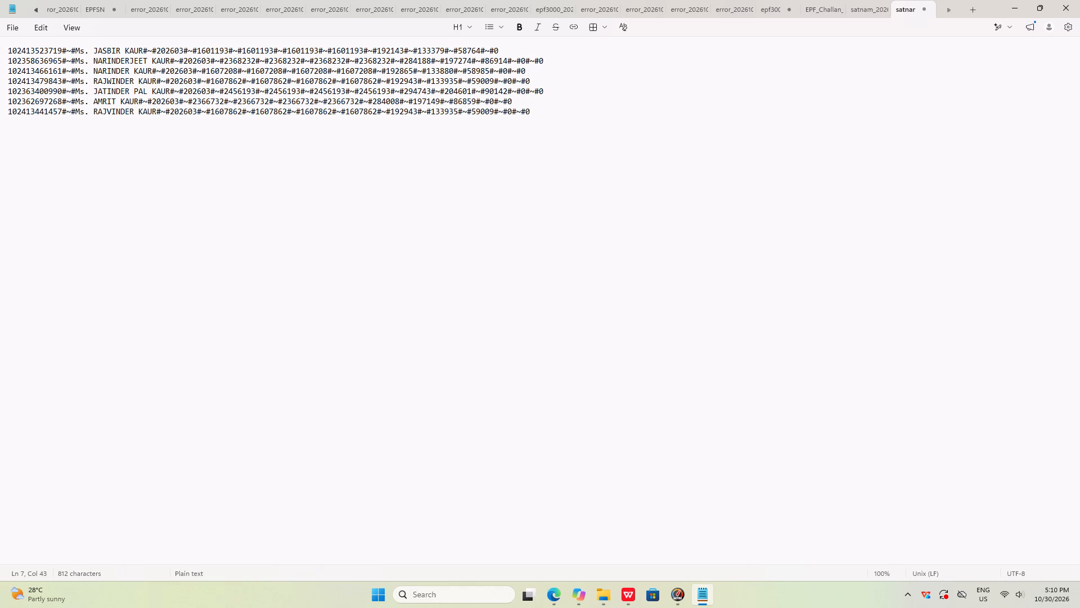
Remove one trailing #~#0 from the ends of records two, three and four.
left_click(550, 62)
key("BackSpace")
key("BackSpace")
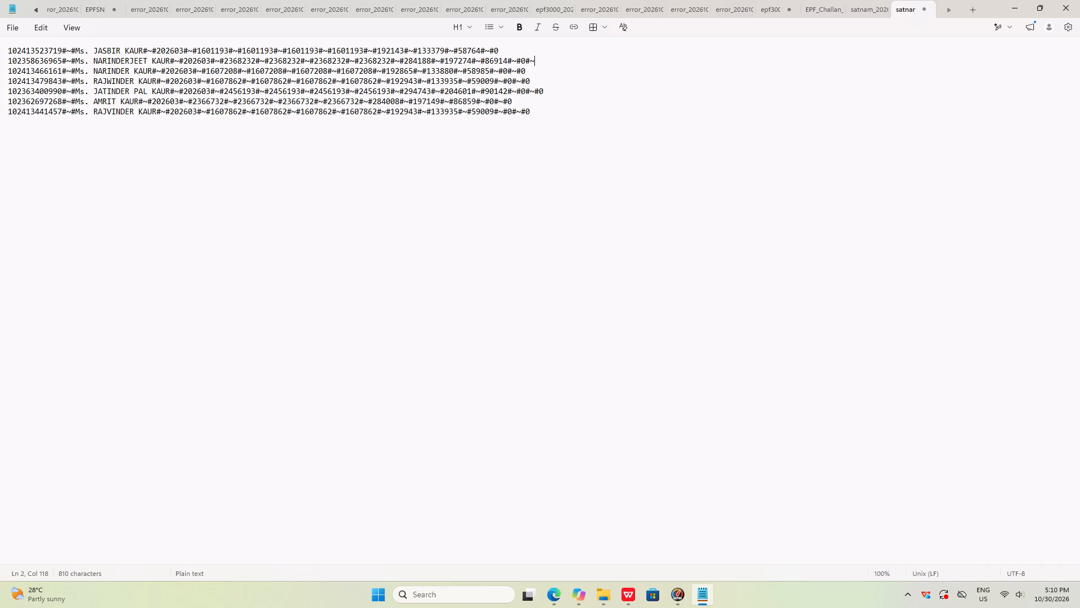
key("BackSpace")
key("BackSpace")
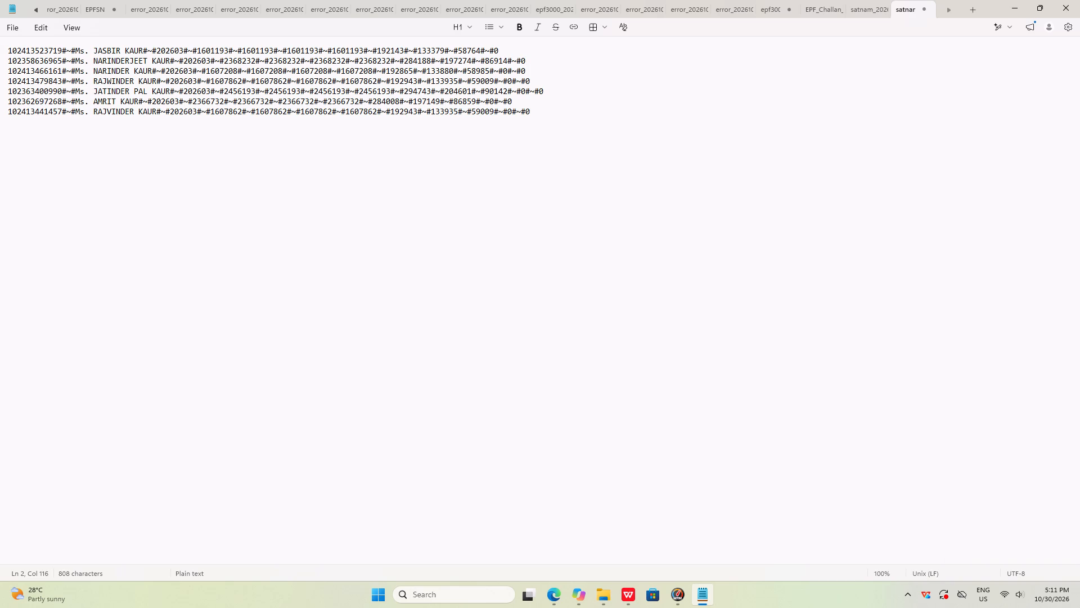
left_click(525, 71)
key("BackSpace")
key("BackSpace")
key("BackSpace")
key("BackSpace")
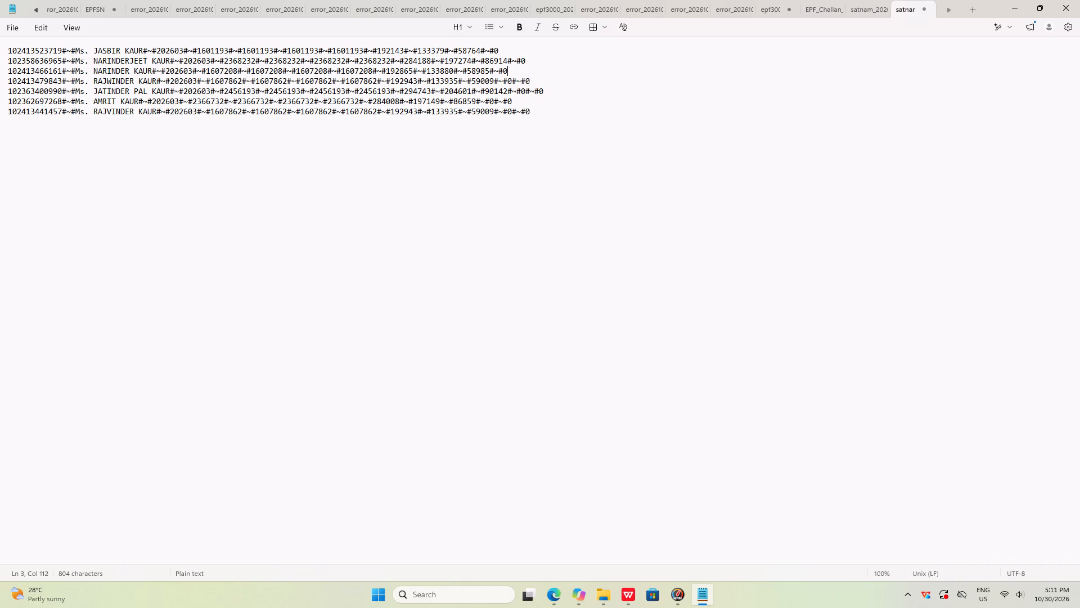
left_click(534, 81)
key("BackSpace")
key("BackSpace")
key("BackSpace")
key("BackSpace")
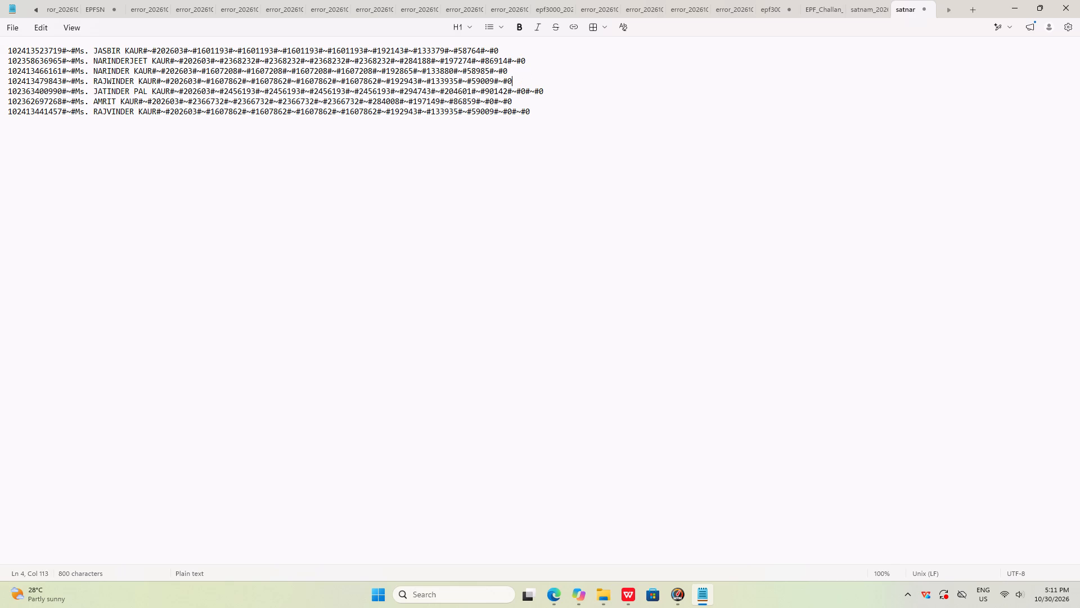
Remove one trailing #~#0 from the ends of records five, six and seven.
left_click(549, 93)
key("BackSpace")
key("BackSpace")
key("BackSpace")
key("BackSpace")
left_click(515, 101)
key("BackSpace")
key("BackSpace")
key("BackSpace")
key("BackSpace")
left_click(532, 114)
key("BackSpace")
key("BackSpace")
key("BackSpace")
key("BackSpace")
left_click(479, 181)
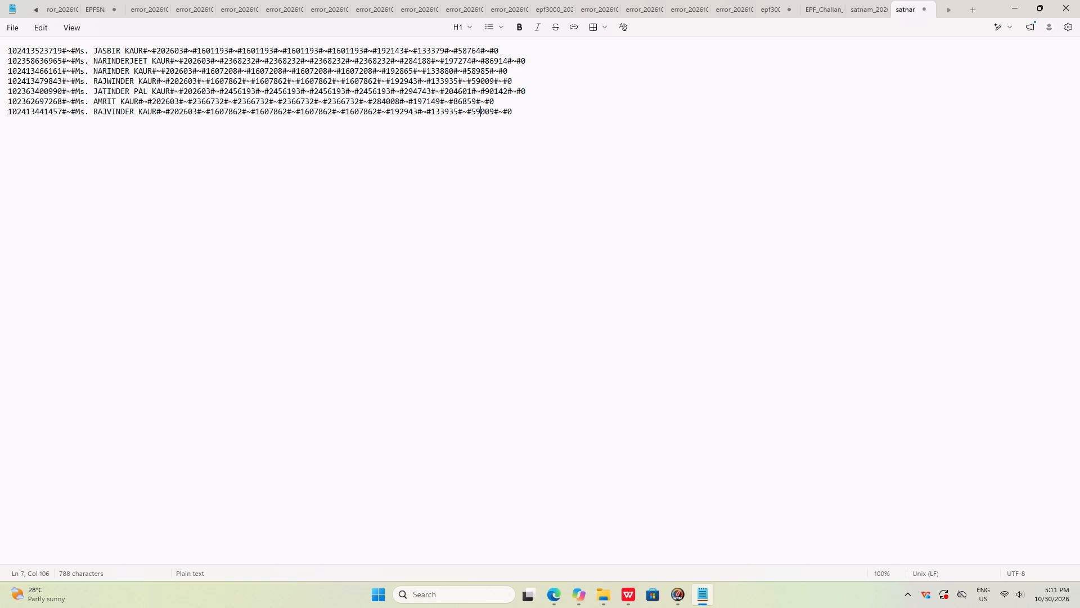
Save the corrected satnam text file and close it.
left_click(12, 28)
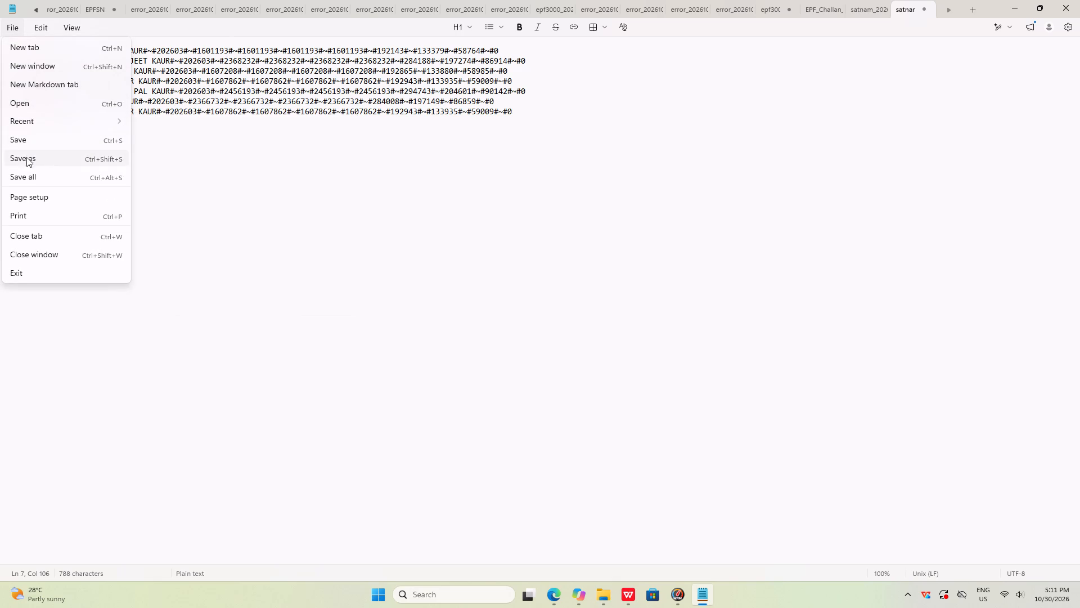
left_click(19, 140)
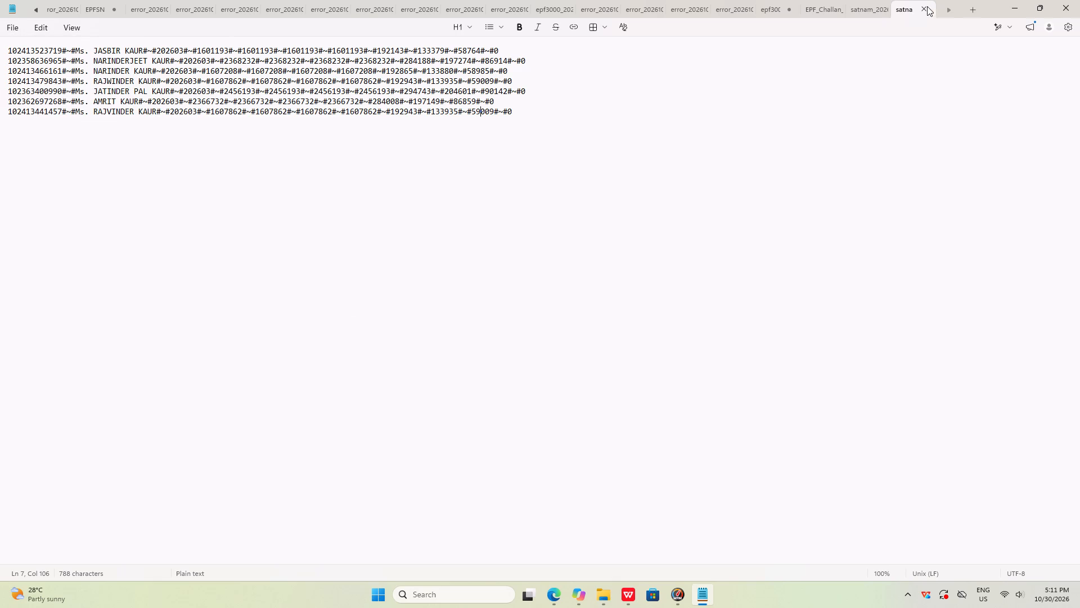
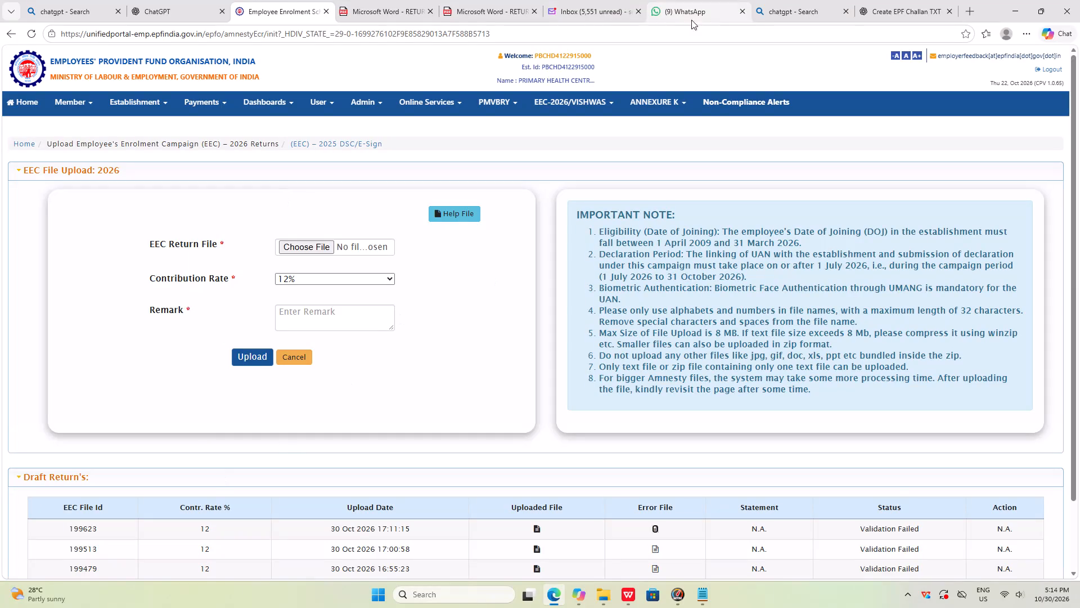
left_click(1014, 11)
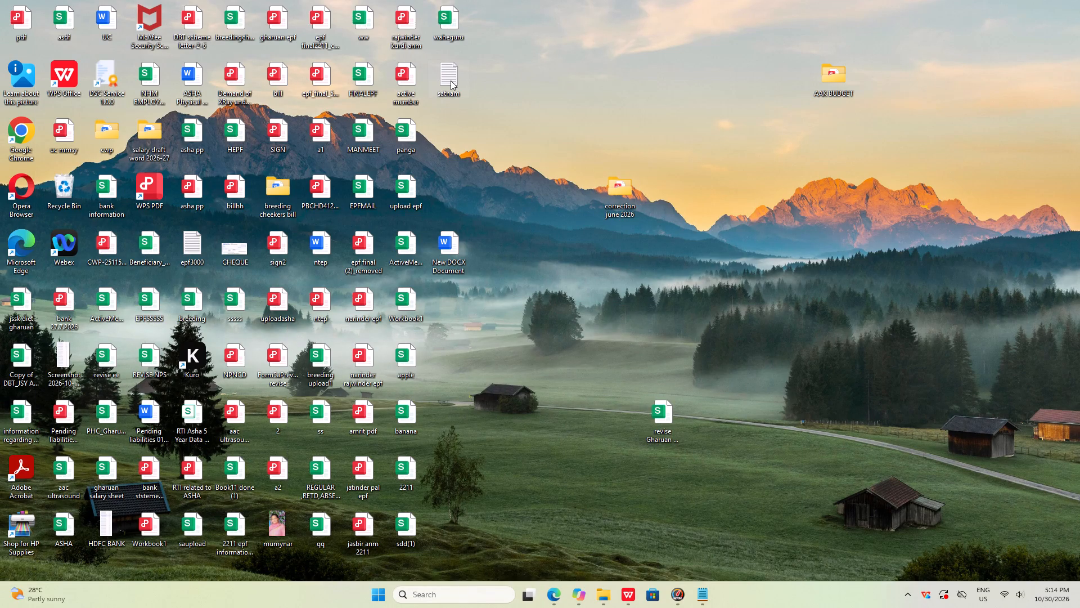
double_click(451, 81)
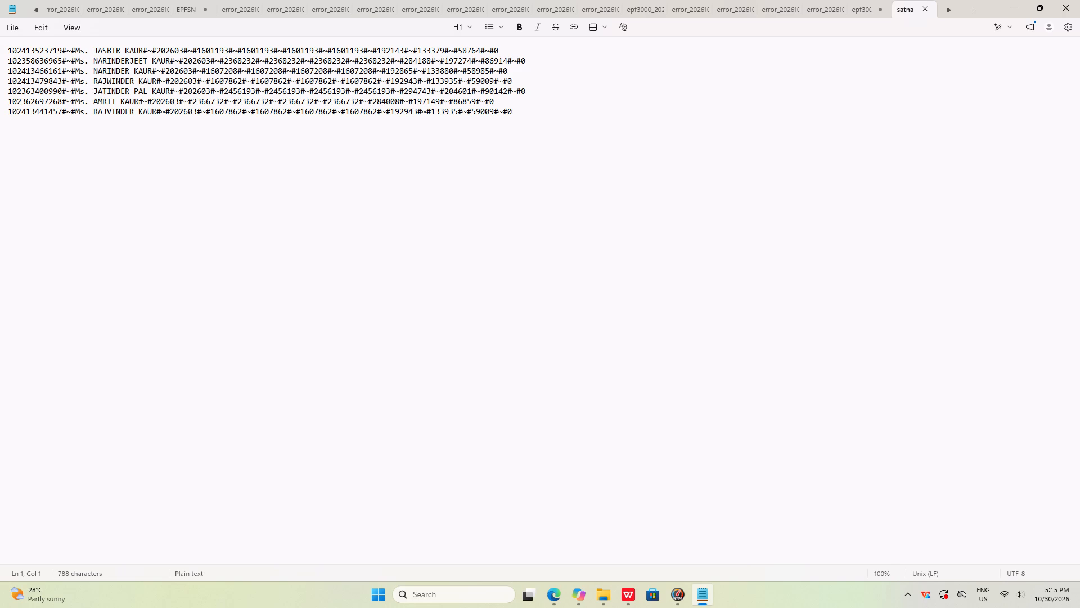
left_click(549, 598)
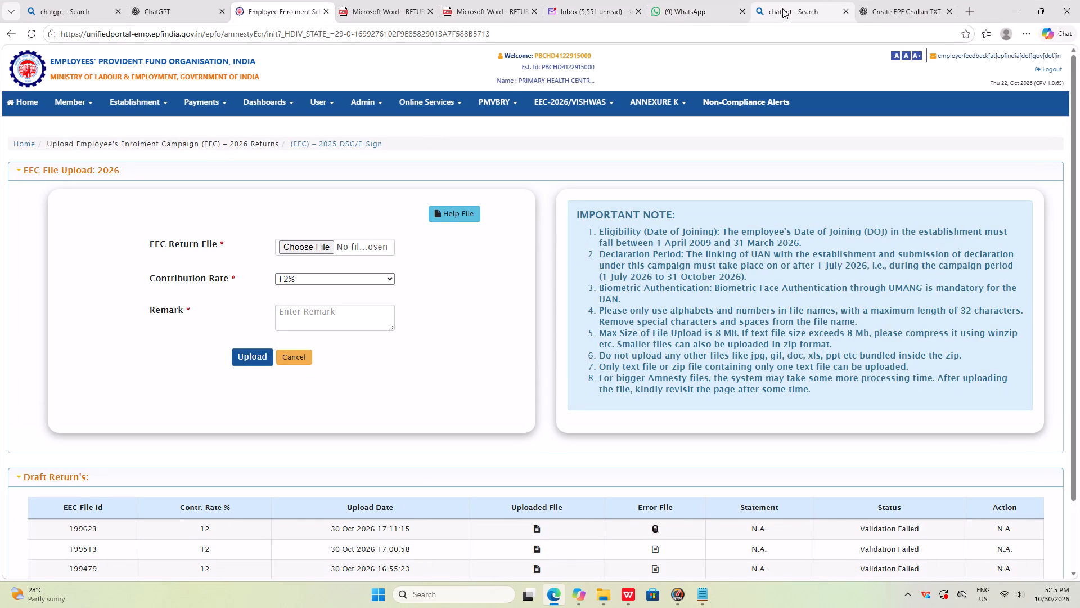
left_click(892, 7)
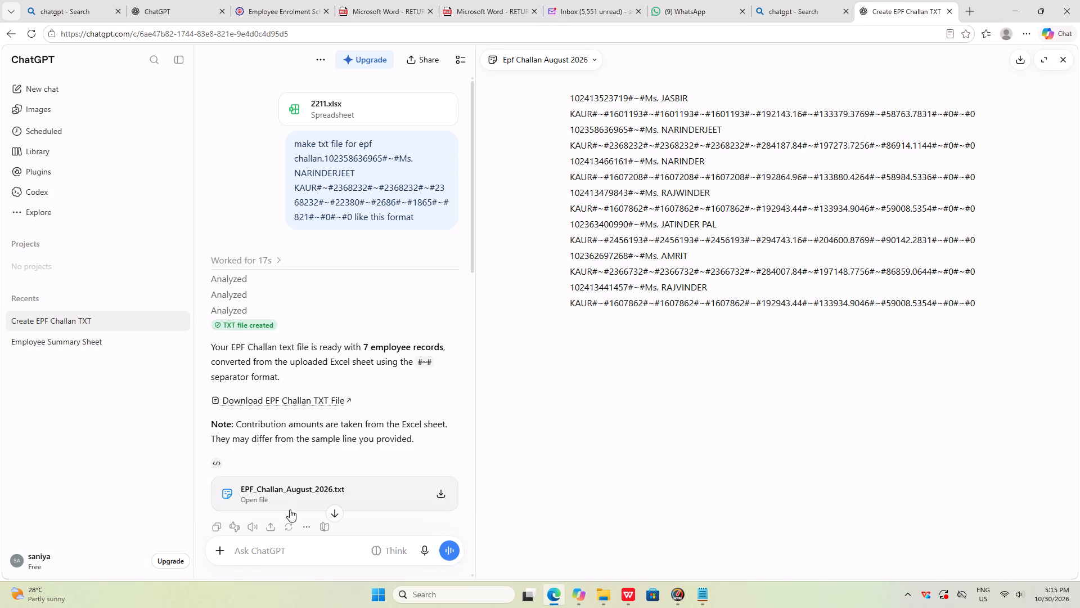
left_click(258, 8)
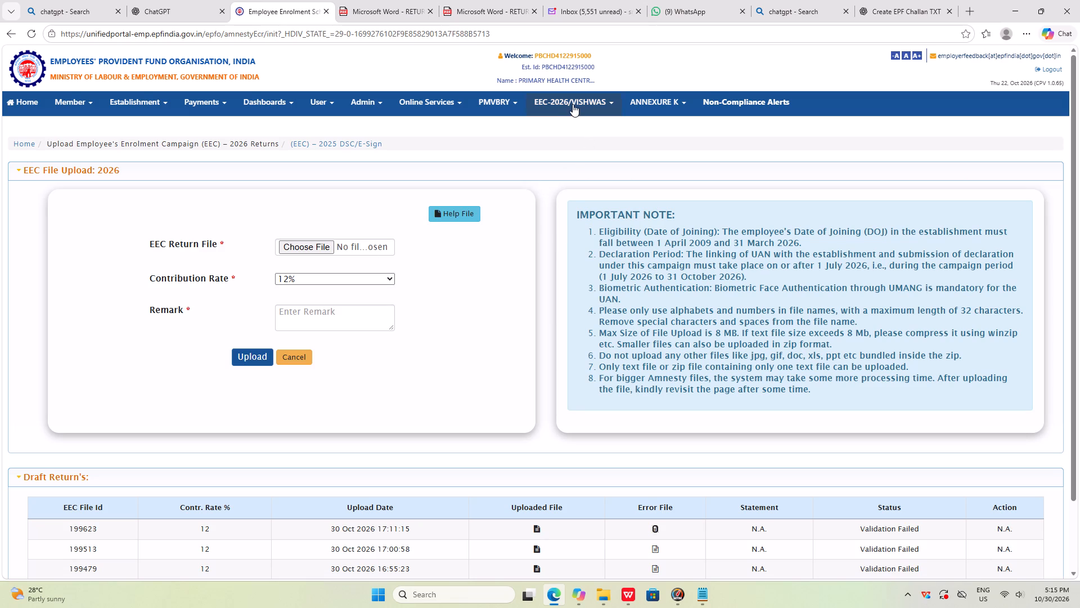
left_click(546, 101)
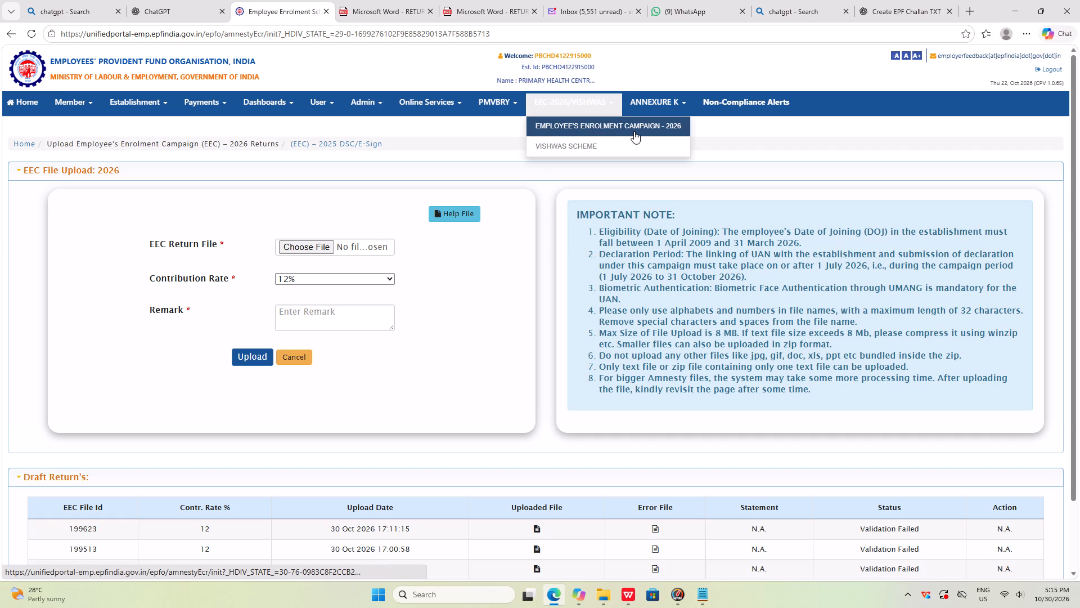